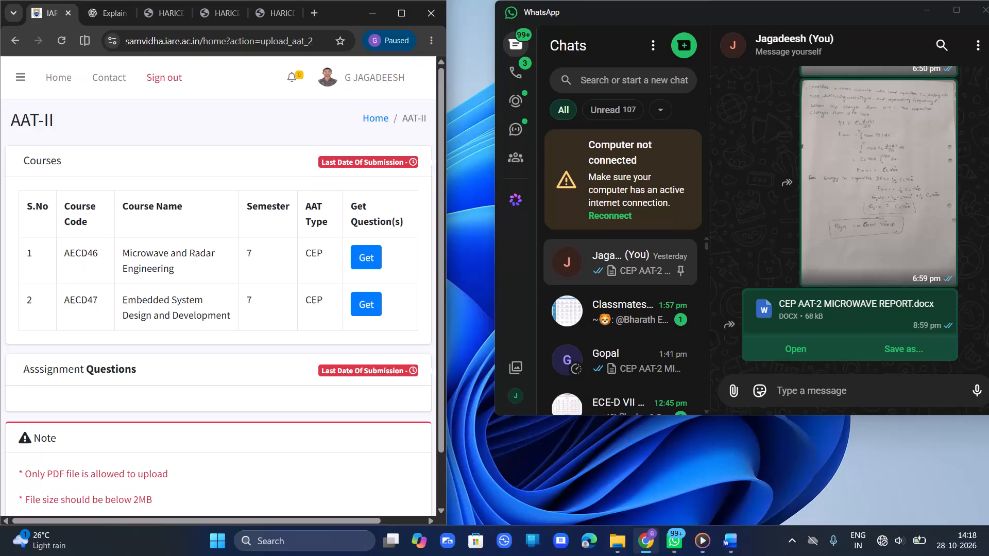
Turn on the computer's Wi-Fi from the Windows quick settings.
{"action": "left_click", "coordinate": [875, 534]}
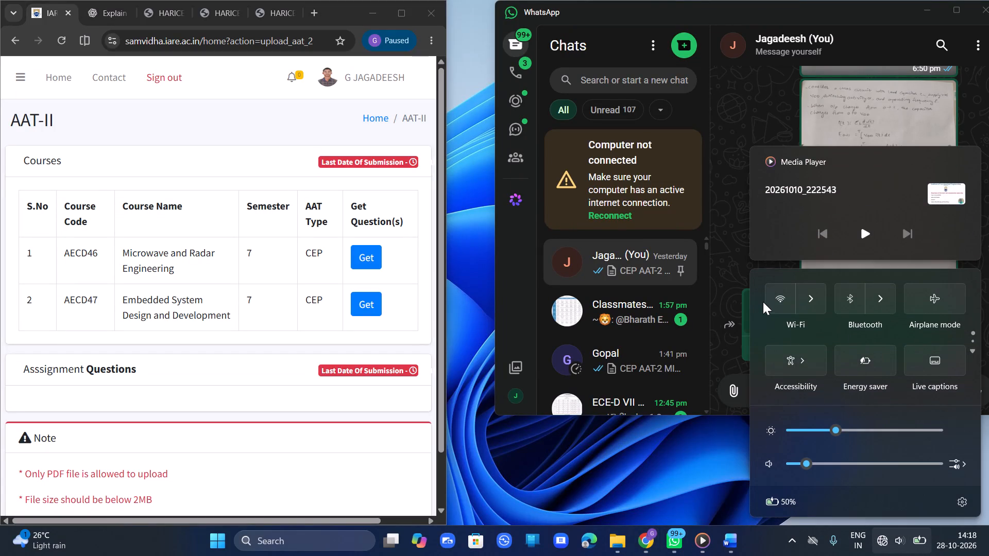
{"action": "left_click", "coordinate": [776, 307]}
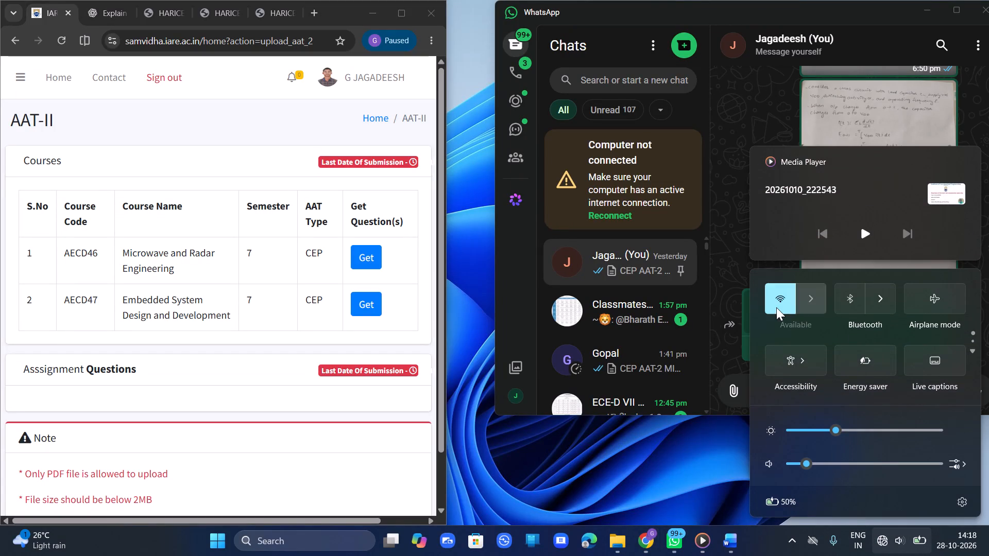
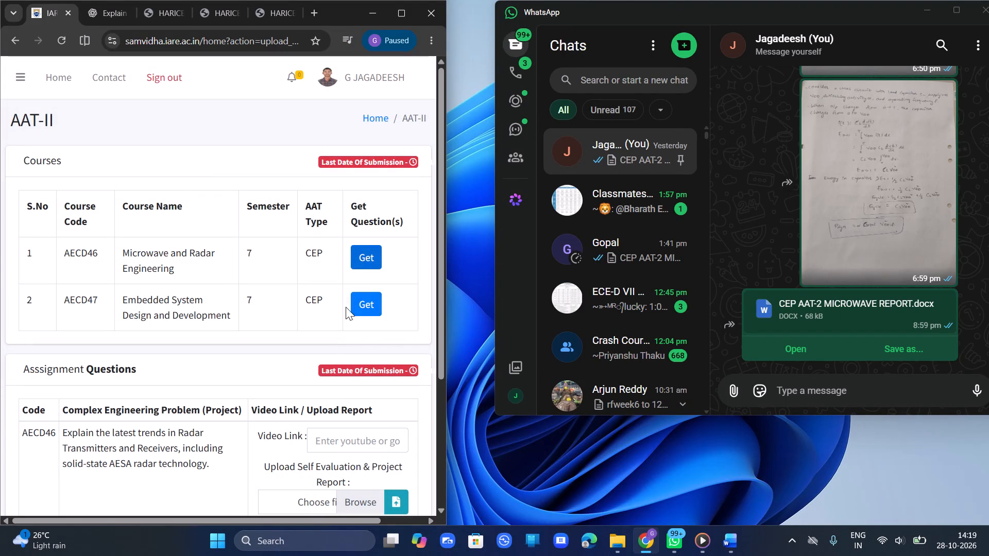
Get the assigned AAT-II question for course AECD46, Microwave and Radar Engineering.
{"action": "left_click", "coordinate": [376, 252]}
{"action": "left_click", "coordinate": [220, 379]}
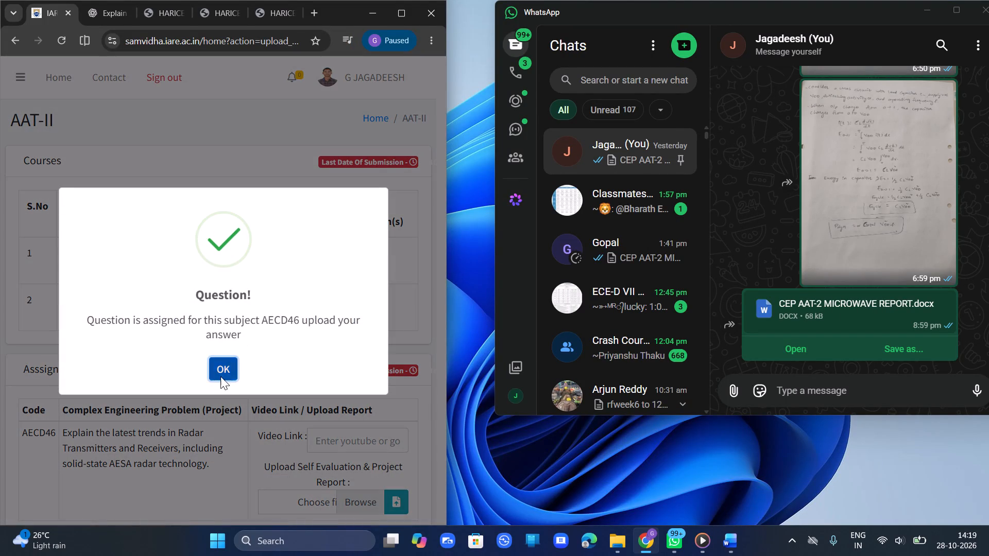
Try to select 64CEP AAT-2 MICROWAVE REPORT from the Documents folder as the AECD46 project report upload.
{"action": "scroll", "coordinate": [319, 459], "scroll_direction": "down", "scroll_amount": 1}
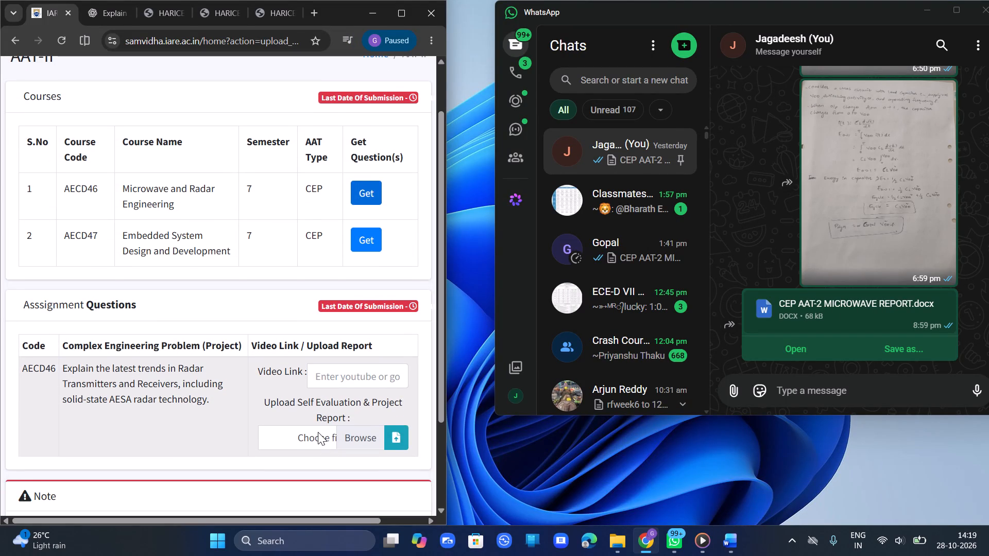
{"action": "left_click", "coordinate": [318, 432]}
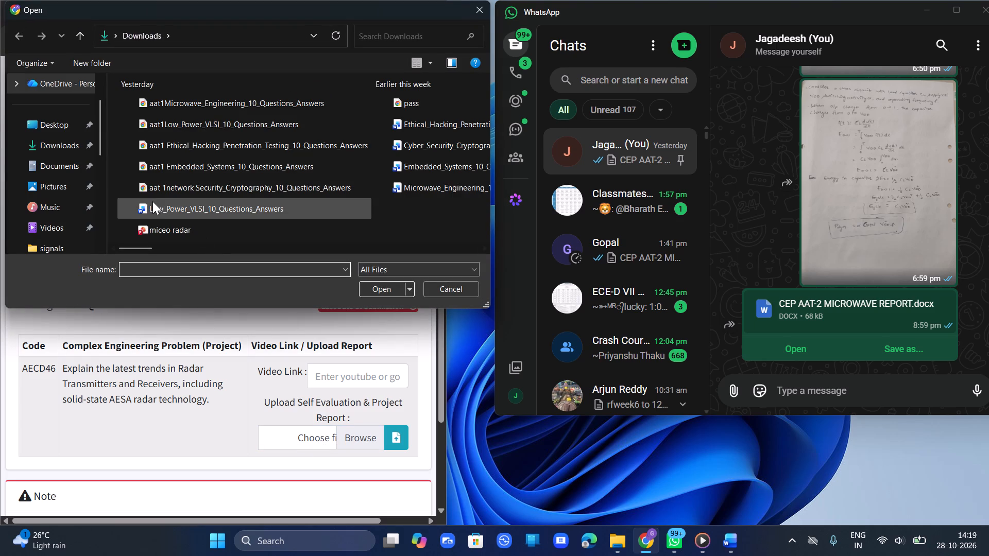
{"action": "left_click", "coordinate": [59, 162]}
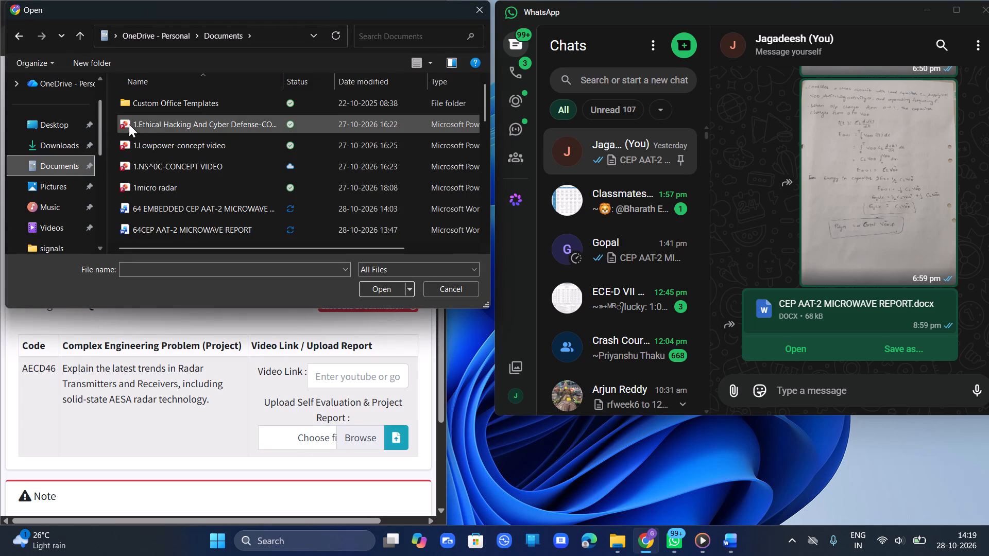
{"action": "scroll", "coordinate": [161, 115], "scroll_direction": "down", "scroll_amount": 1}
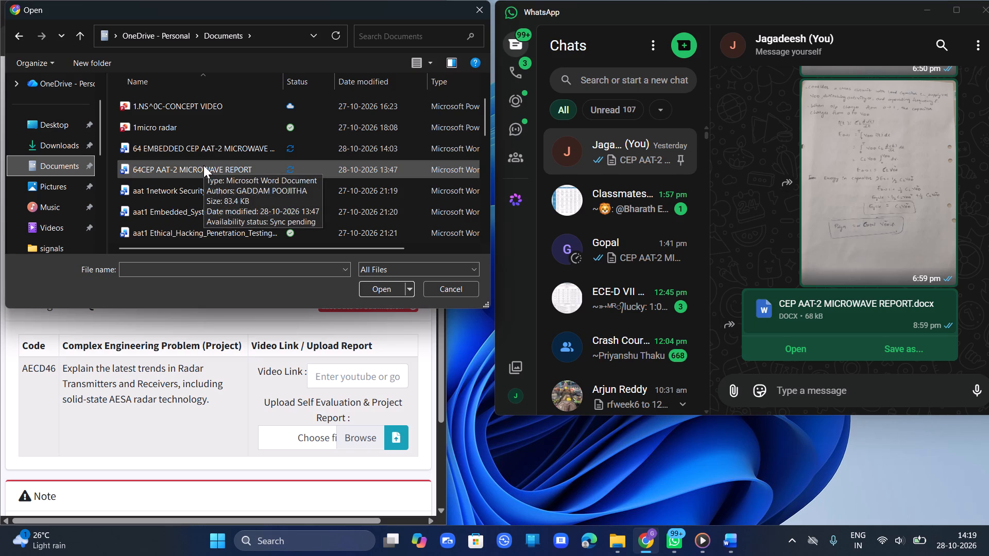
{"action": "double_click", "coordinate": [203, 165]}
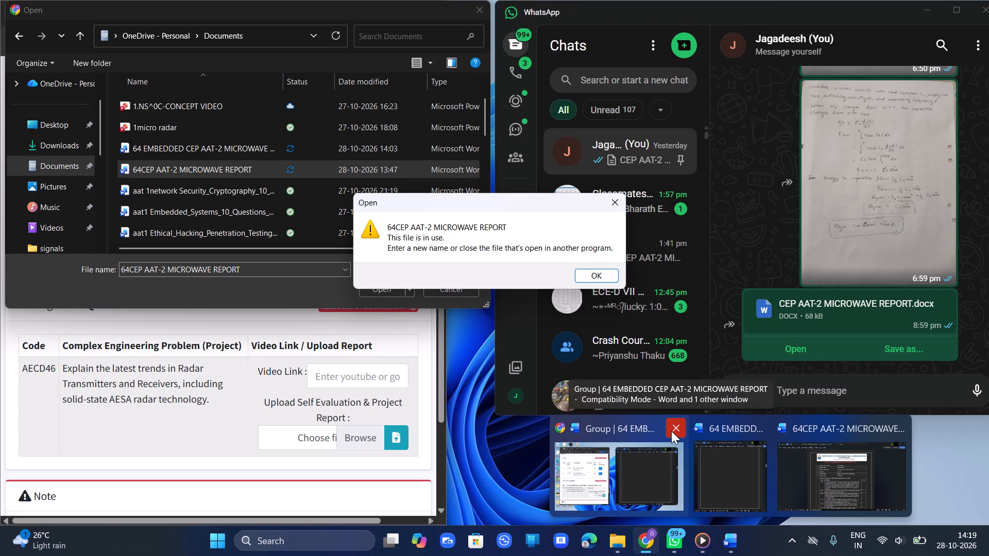
Close the open Word windows for the 64 EMBEDDED CEP AAT-2 MICROWAVE REPORT and 64CEP AAT-2 MICROWAVE REPORT documents.
{"action": "left_click", "coordinate": [671, 431]}
{"action": "left_click", "coordinate": [781, 433]}
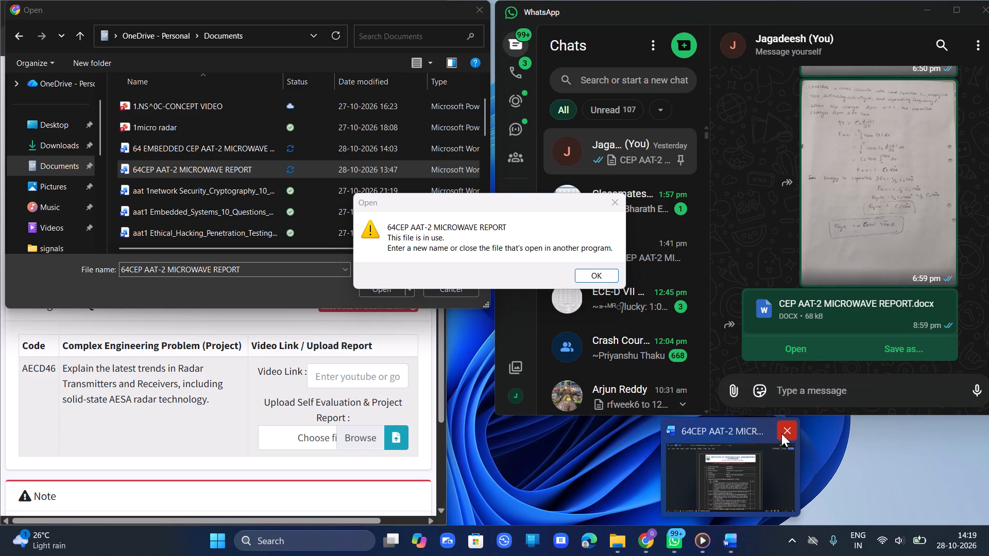
{"action": "left_click", "coordinate": [784, 430]}
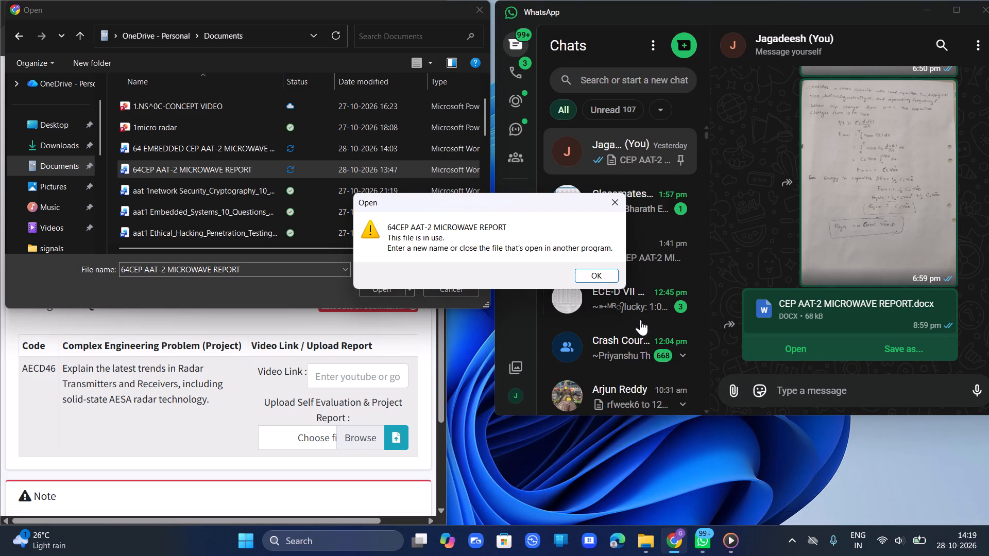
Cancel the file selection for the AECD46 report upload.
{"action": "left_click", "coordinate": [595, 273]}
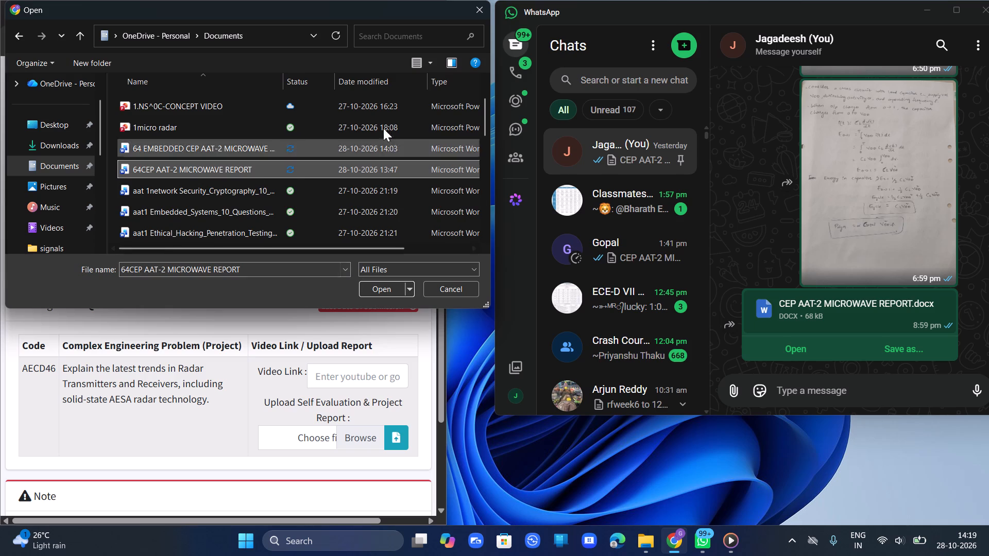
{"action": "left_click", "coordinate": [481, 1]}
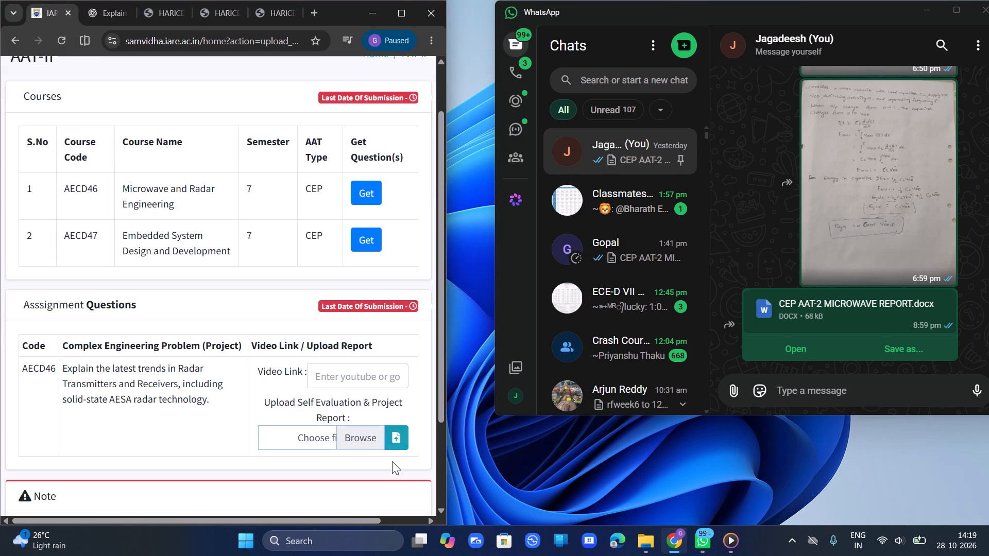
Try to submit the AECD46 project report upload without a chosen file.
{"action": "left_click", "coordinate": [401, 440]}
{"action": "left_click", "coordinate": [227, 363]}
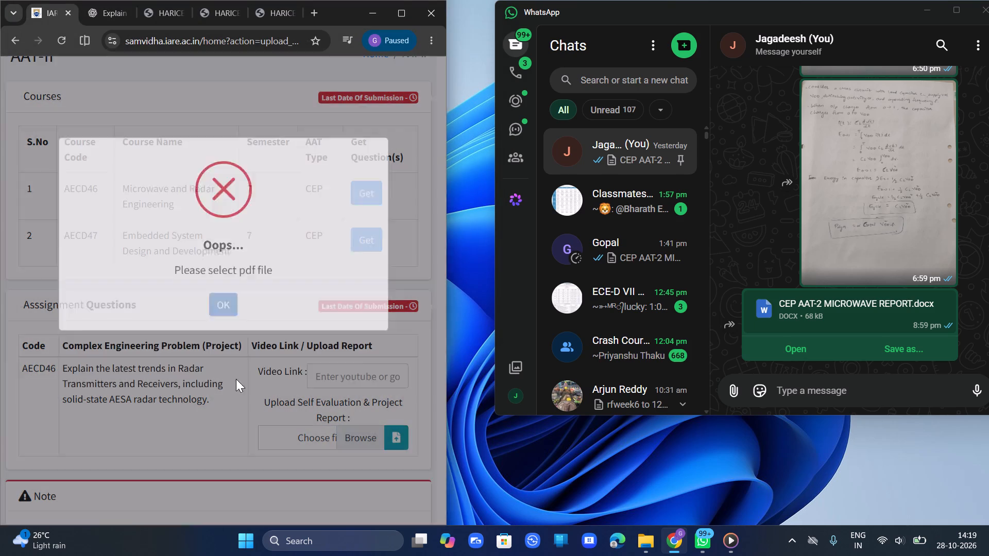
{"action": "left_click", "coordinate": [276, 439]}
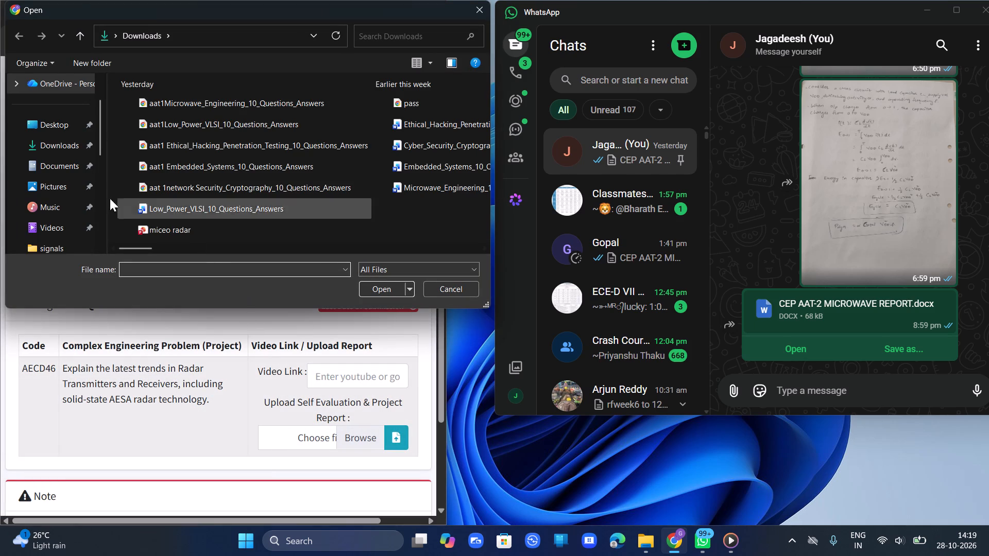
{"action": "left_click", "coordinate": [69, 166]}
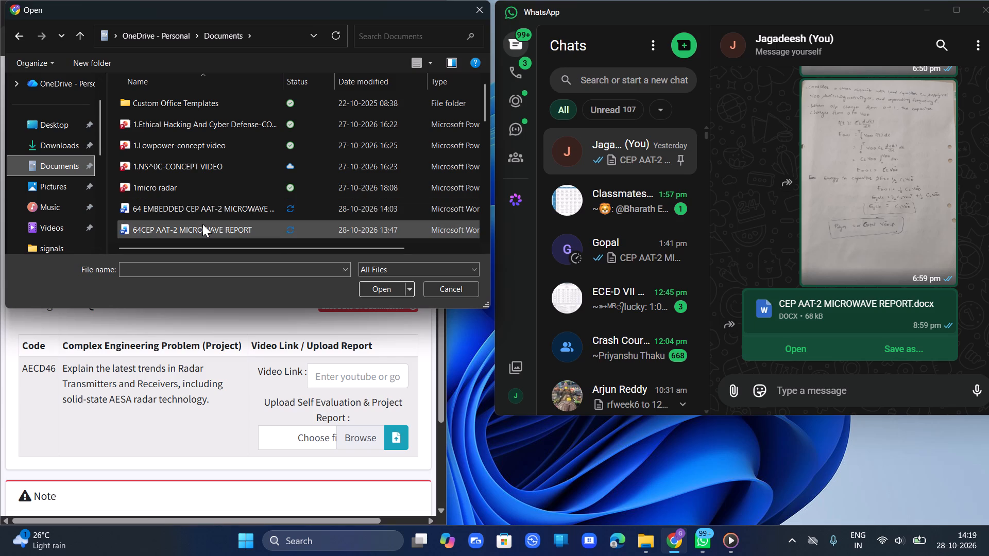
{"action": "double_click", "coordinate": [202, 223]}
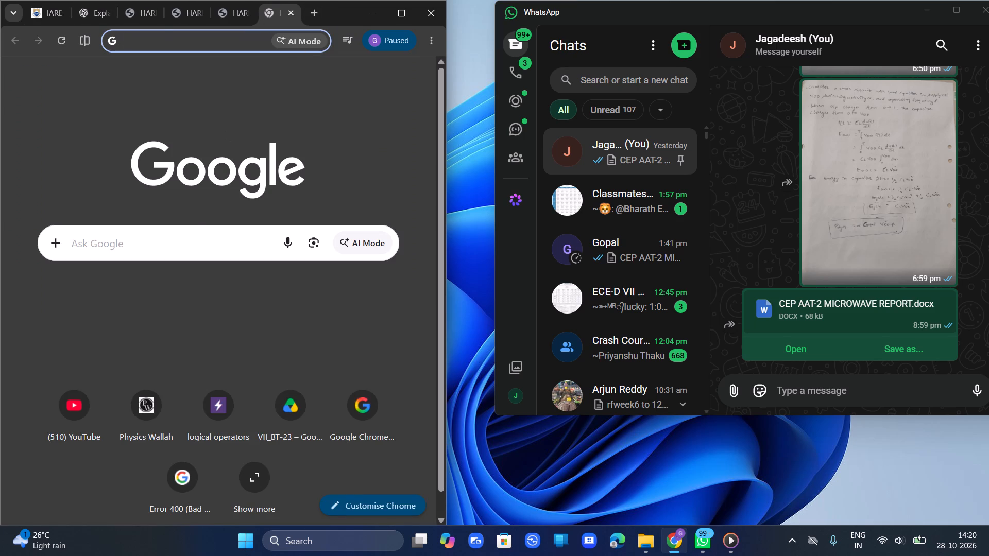
{"action": "left_click", "coordinate": [198, 247]}
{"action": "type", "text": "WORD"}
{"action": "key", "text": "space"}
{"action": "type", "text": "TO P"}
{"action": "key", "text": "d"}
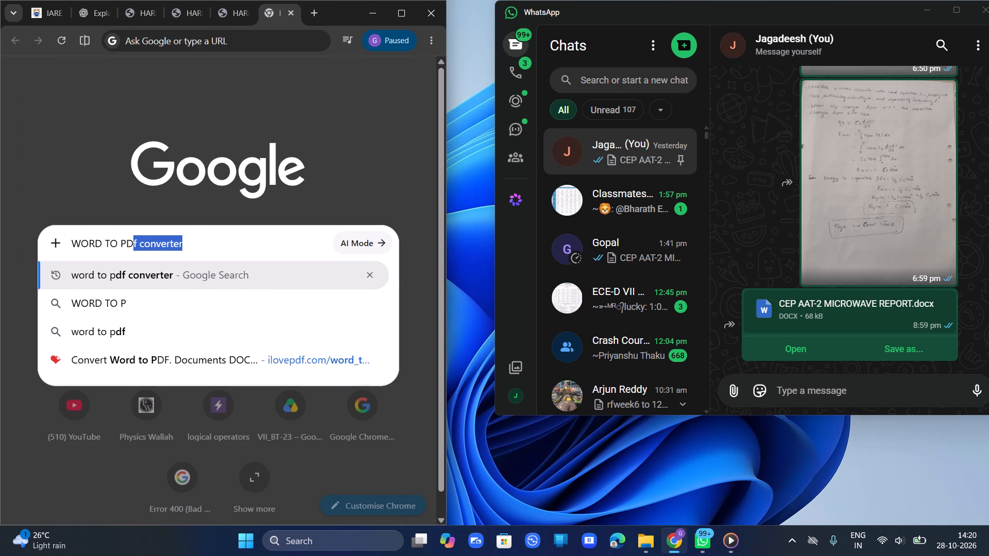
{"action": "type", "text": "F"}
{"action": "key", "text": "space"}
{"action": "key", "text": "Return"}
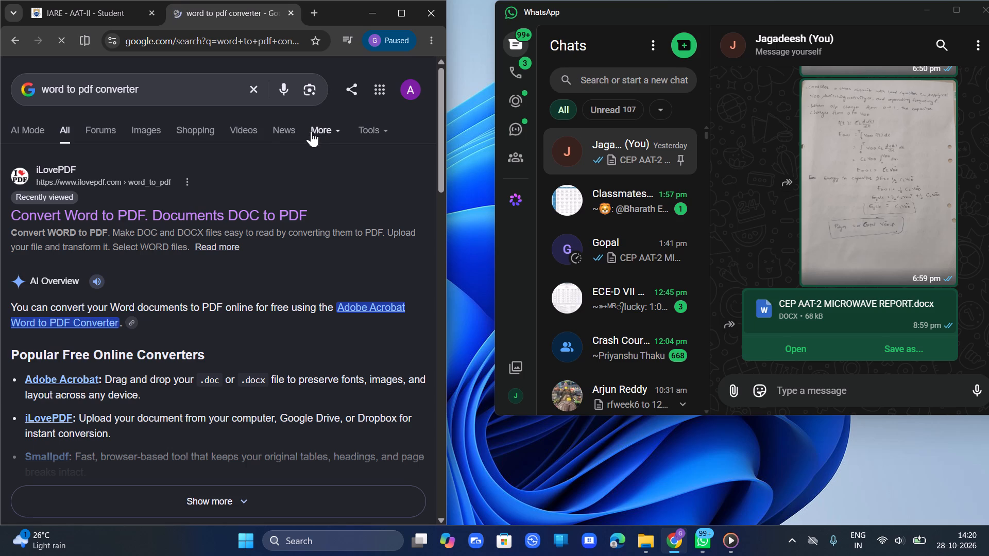
Open iLovePDF's Convert Word to PDF page from the search results.
{"action": "left_click", "coordinate": [139, 215]}
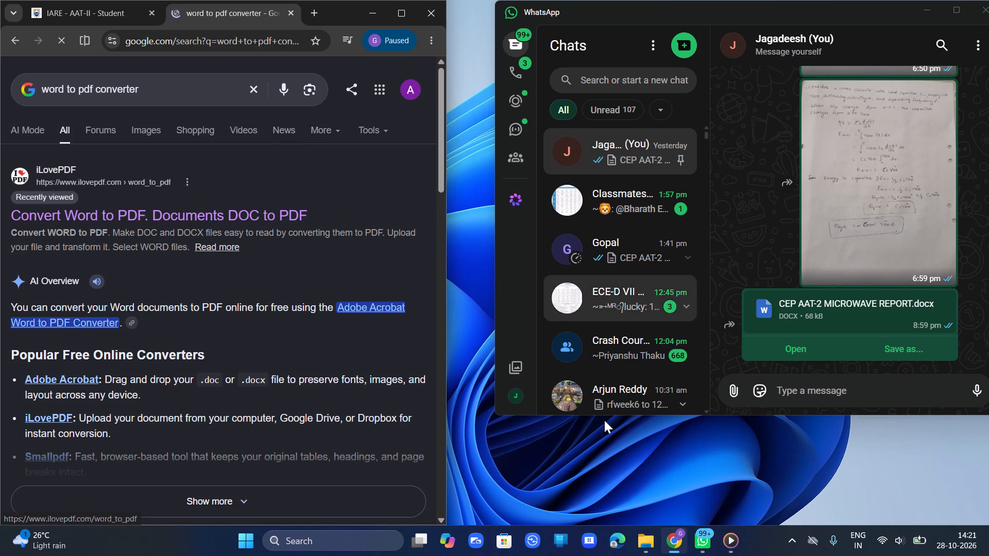
Show the hidden system tray icons.
{"action": "left_click", "coordinate": [793, 542]}
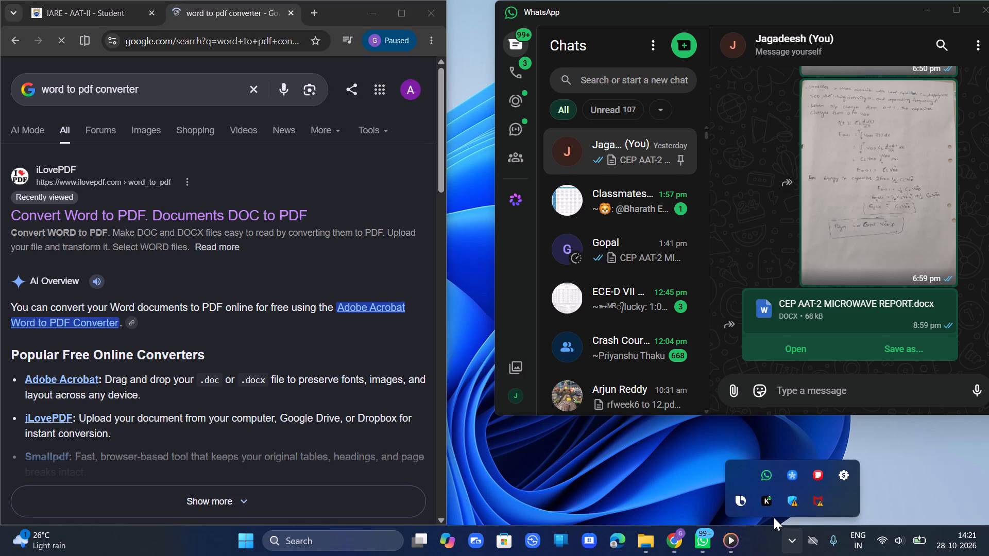
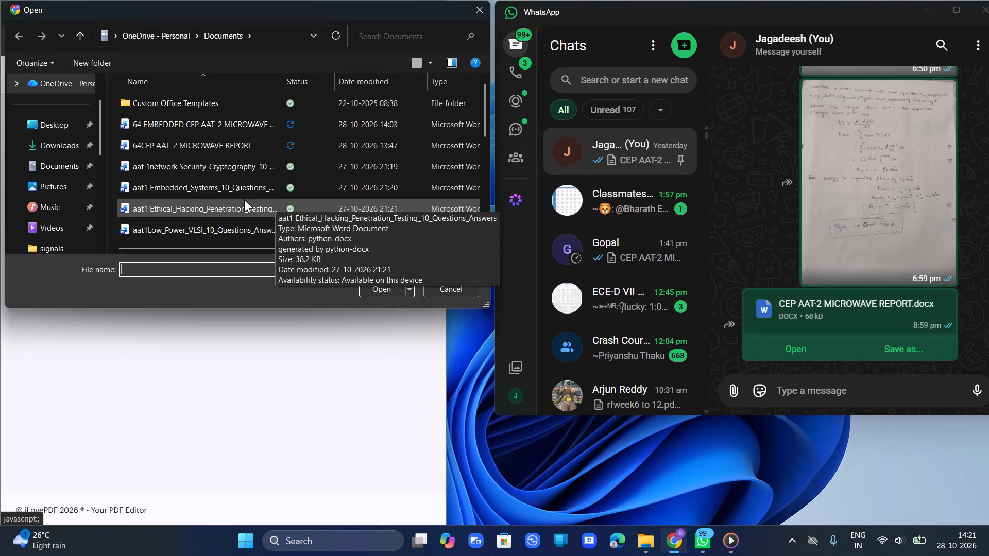
Load 64CEP AAT-2 MICROWAVE REPORT from the Documents folder into the Word to PDF converter and start the conversion.
{"action": "left_click", "coordinate": [52, 161]}
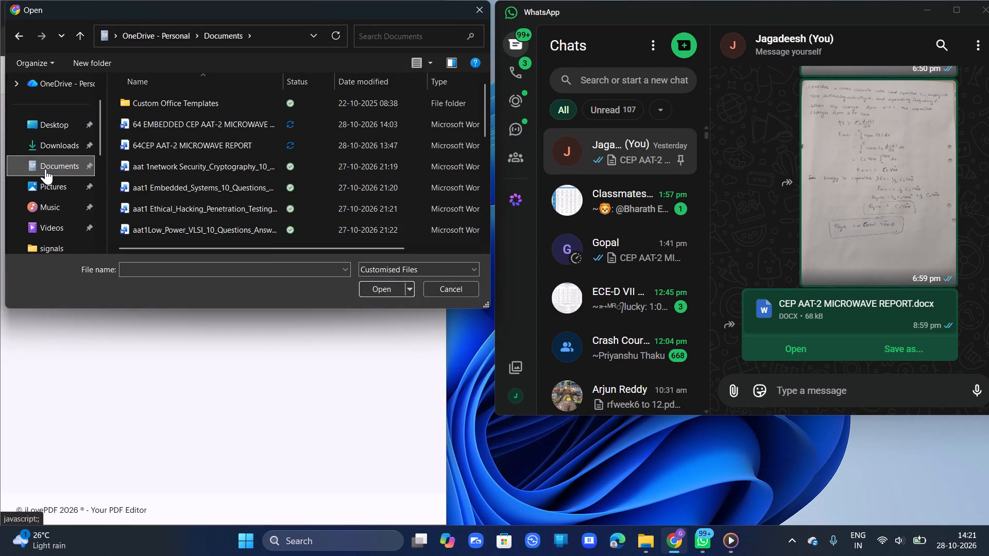
{"action": "scroll", "coordinate": [233, 133], "scroll_direction": "down", "scroll_amount": 1}
{"action": "scroll", "coordinate": [234, 133], "scroll_direction": "up", "scroll_amount": 2}
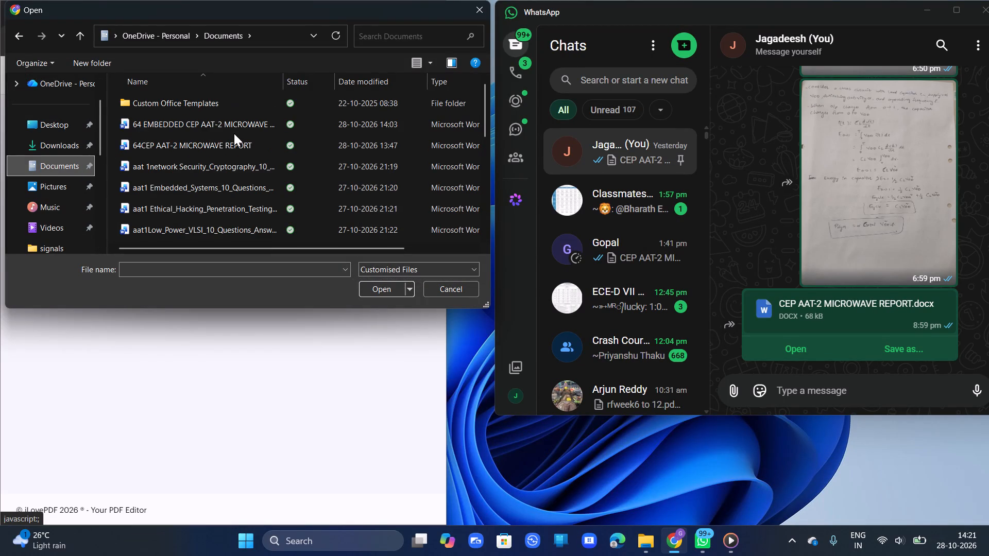
{"action": "double_click", "coordinate": [234, 144]}
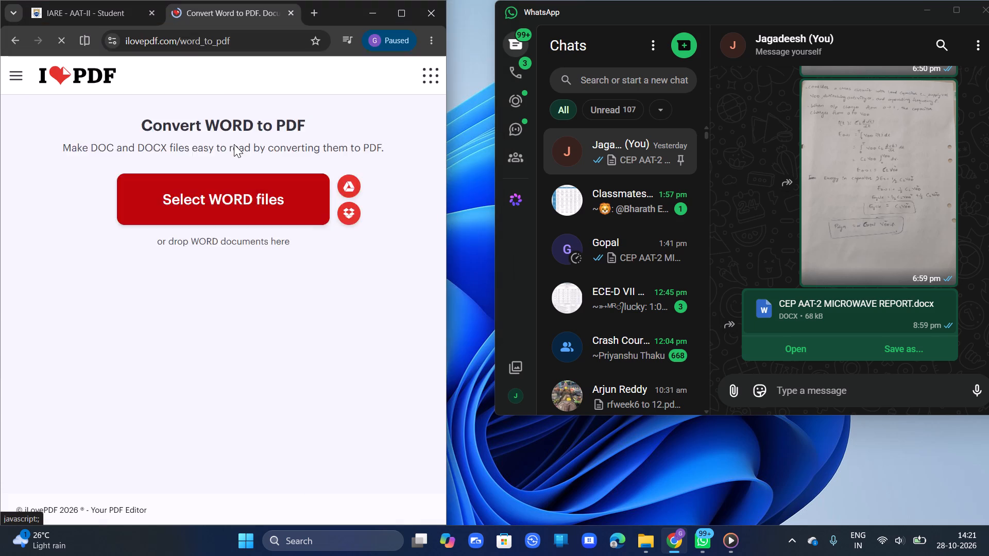
{"action": "left_click", "coordinate": [361, 499]}
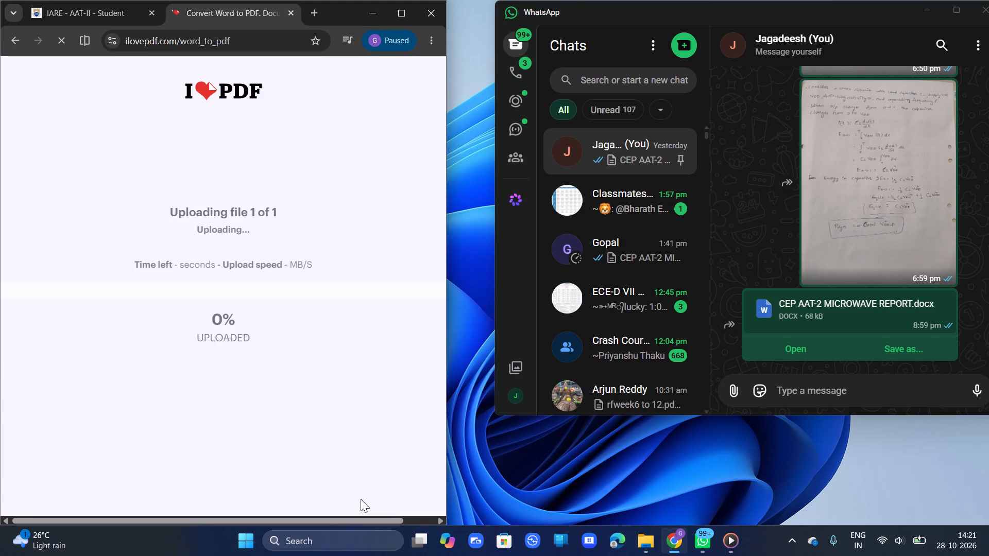
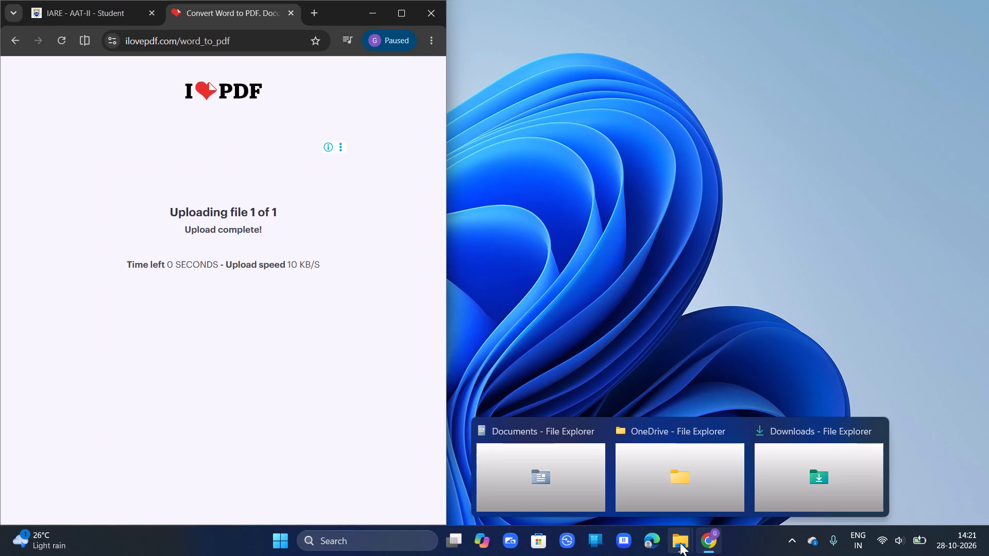
Close the open Documents, OneDrive and Downloads File Explorer windows.
{"action": "left_click", "coordinate": [598, 431]}
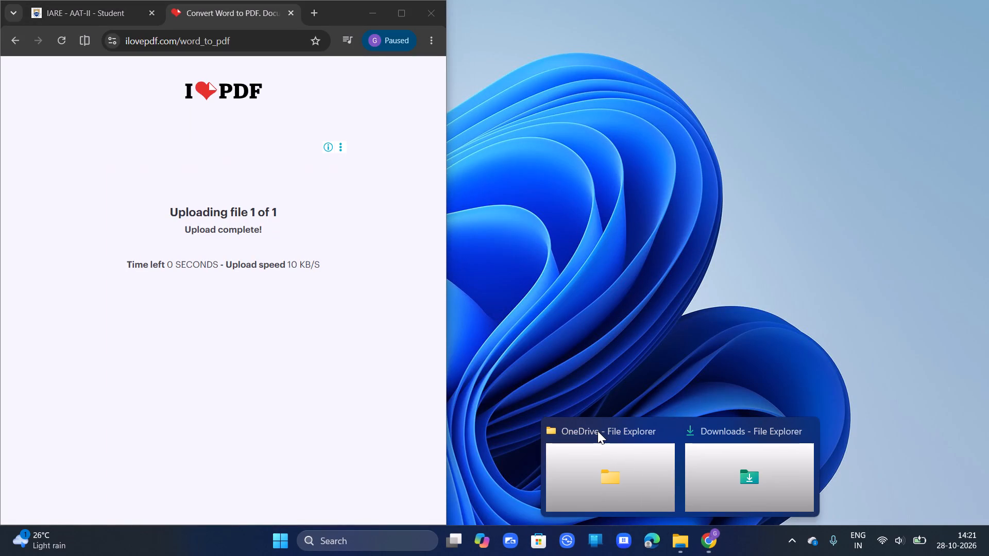
{"action": "left_click", "coordinate": [668, 425]}
{"action": "left_click", "coordinate": [741, 428]}
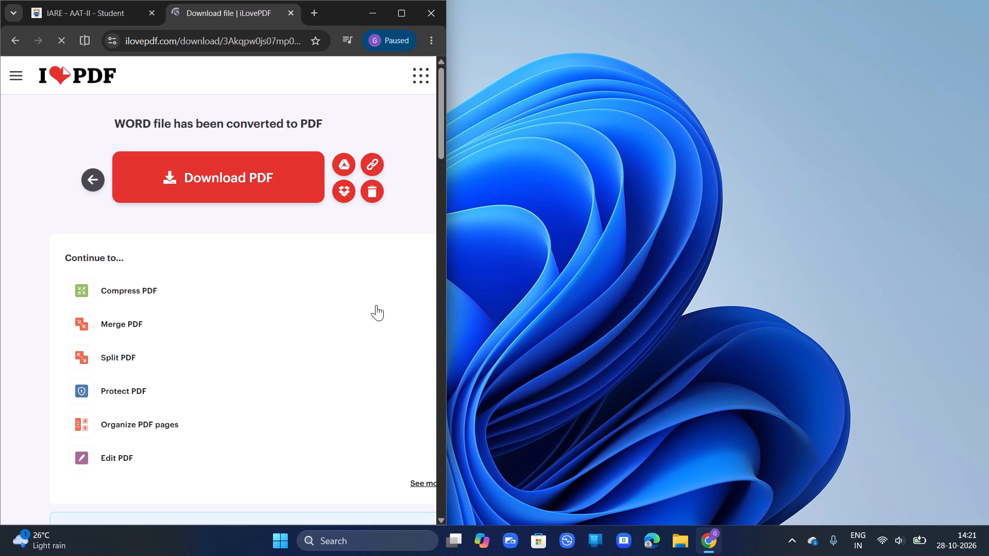
Download the converted PDF of the 64CEP AAT-2 MICROWAVE REPORT from iLovePDF.
{"action": "left_click", "coordinate": [274, 175]}
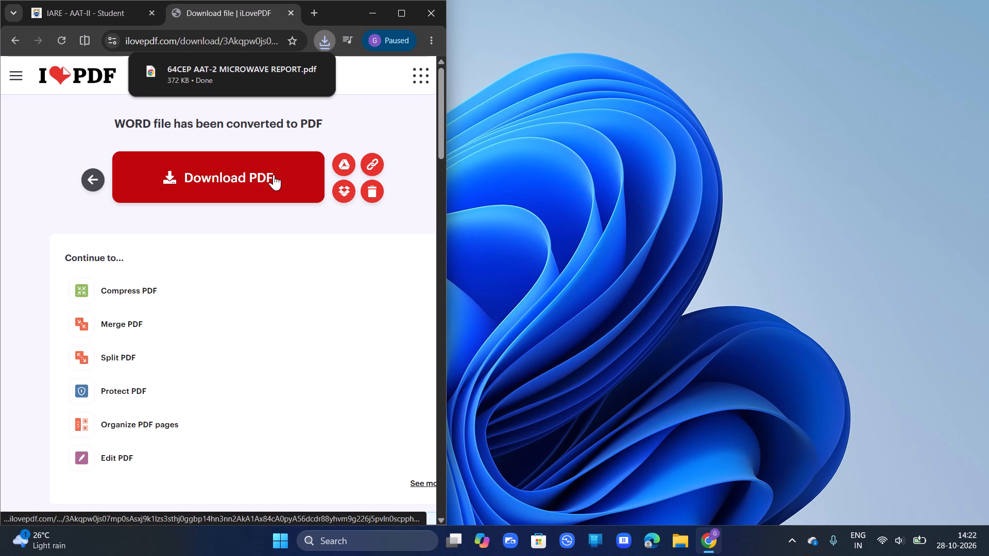
Convert the Word document 64 EMBEDDED CEP AAT-2 MICROWAVE REPORT from the Documents folder to PDF in iLovePDF.
{"action": "left_click", "coordinate": [96, 183]}
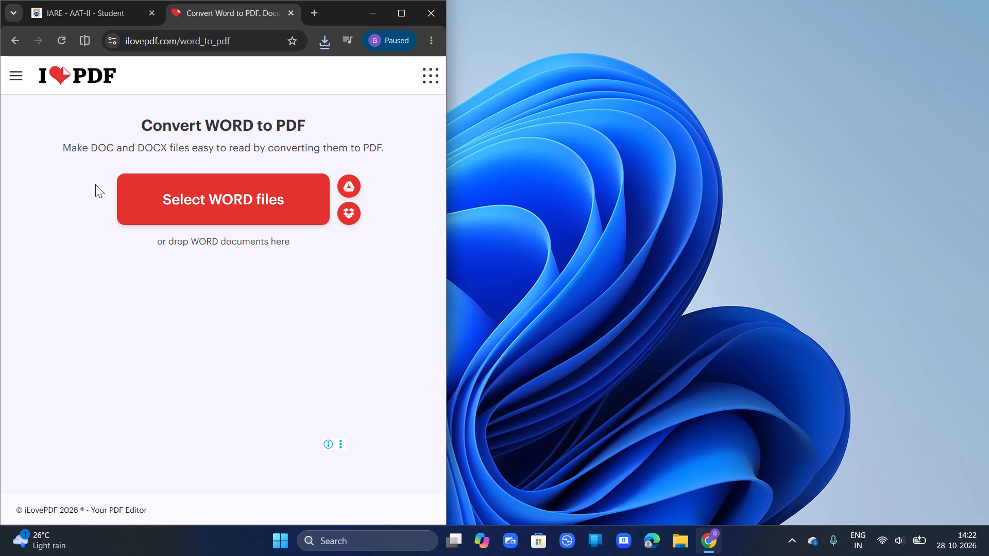
{"action": "left_click", "coordinate": [168, 192]}
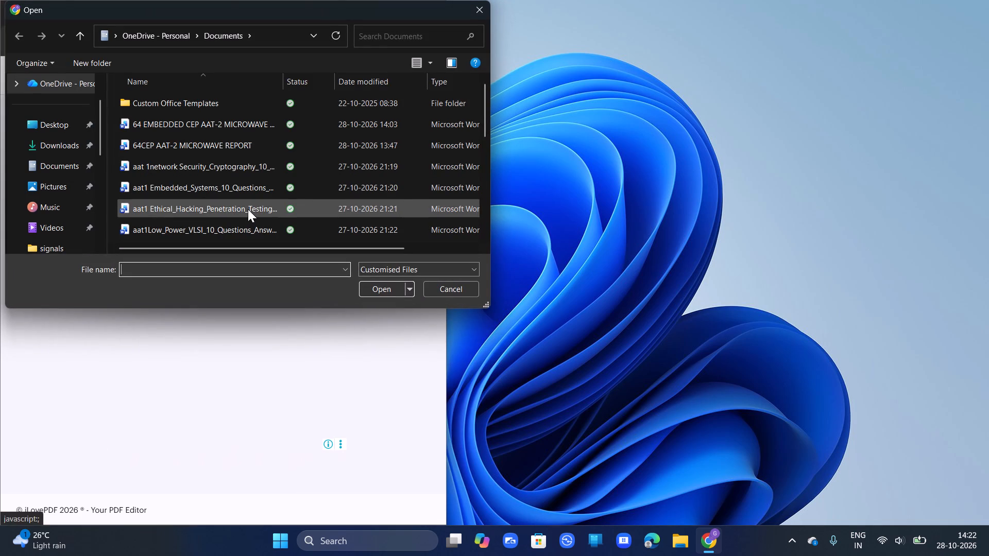
{"action": "left_click", "coordinate": [69, 166]}
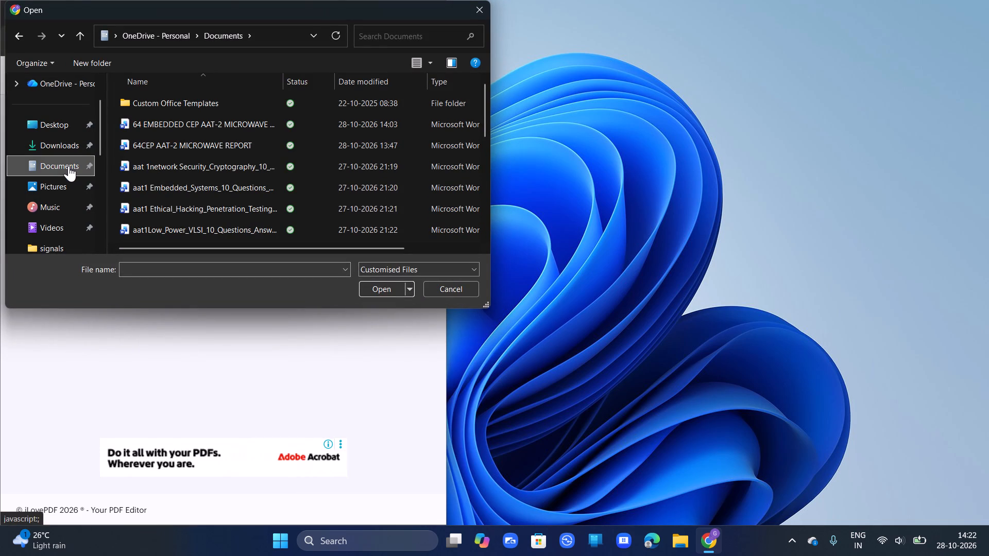
{"action": "scroll", "coordinate": [157, 153], "scroll_direction": "down", "scroll_amount": 2}
{"action": "scroll", "coordinate": [158, 155], "scroll_direction": "up", "scroll_amount": 7}
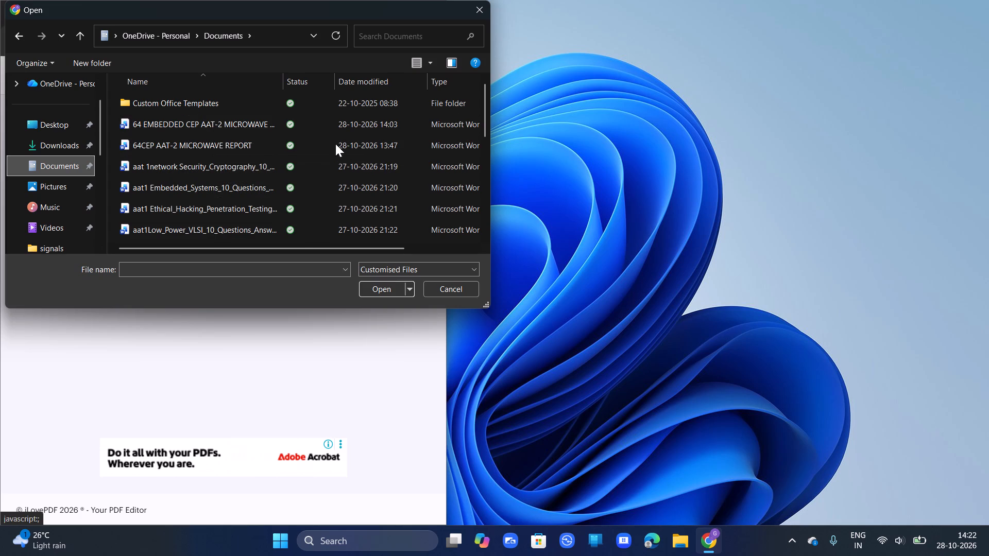
{"action": "double_click", "coordinate": [235, 120]}
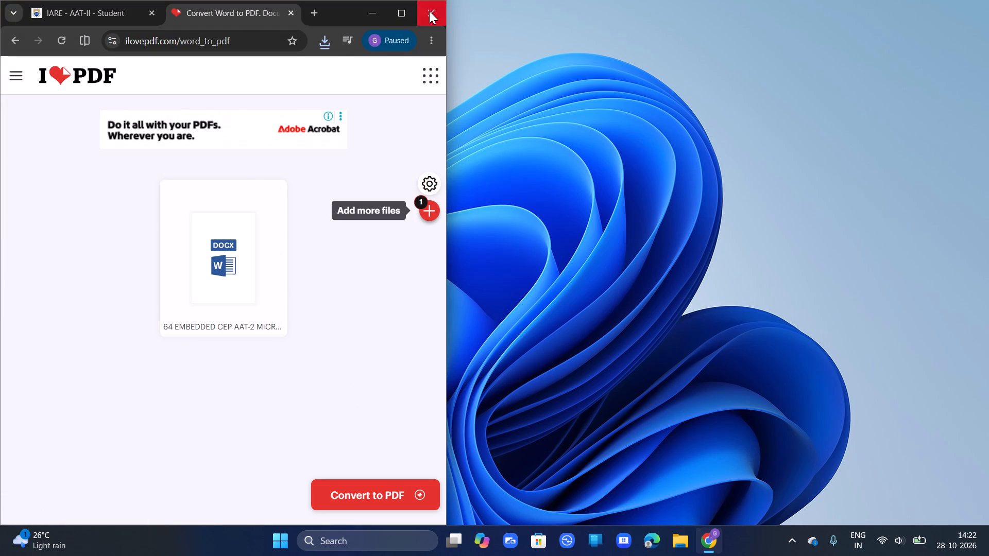
{"action": "left_click", "coordinate": [326, 43]}
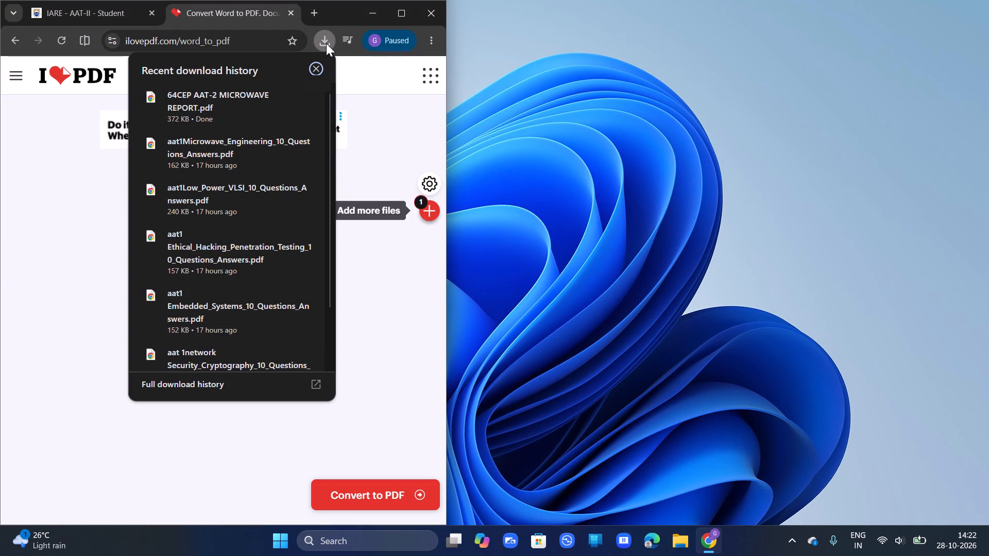
{"action": "left_click", "coordinate": [319, 65]}
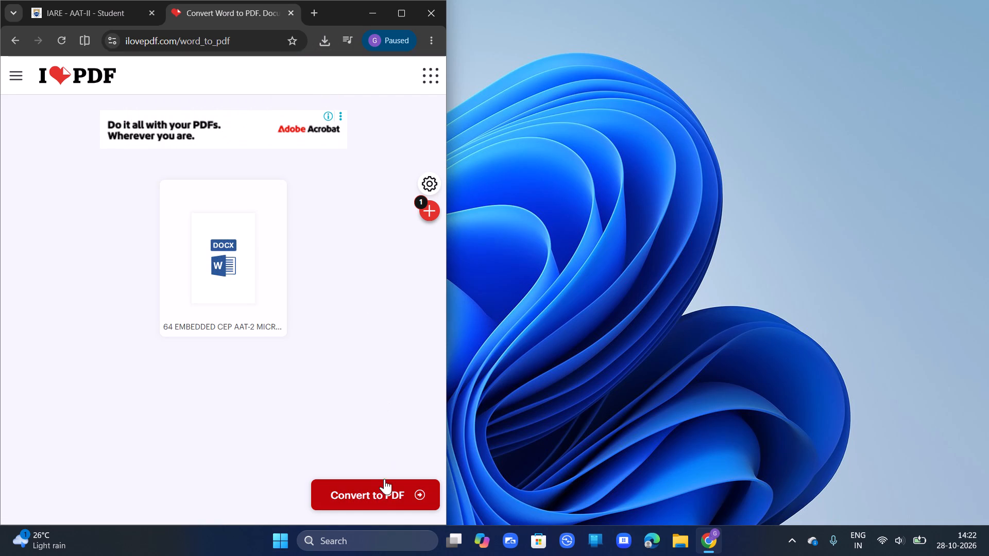
{"action": "left_click", "coordinate": [384, 499]}
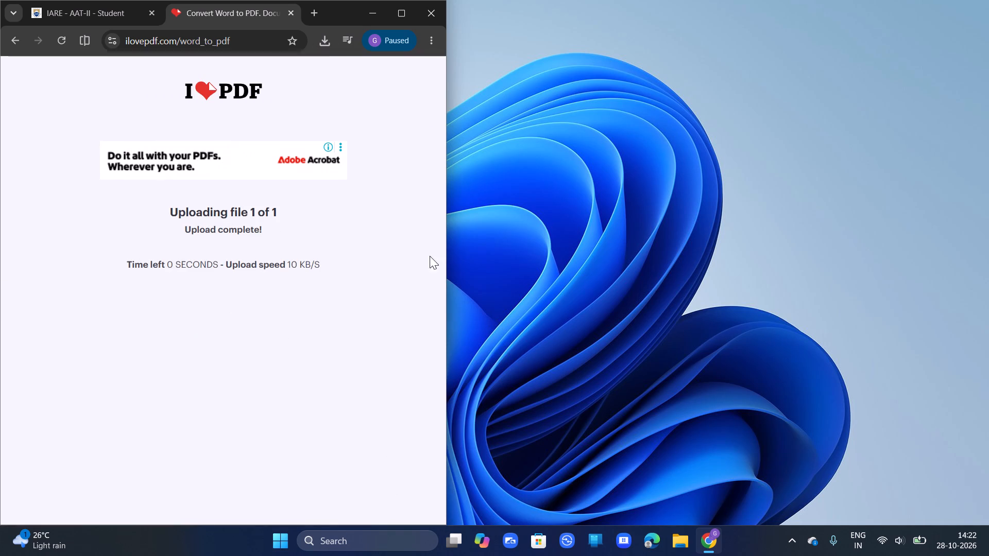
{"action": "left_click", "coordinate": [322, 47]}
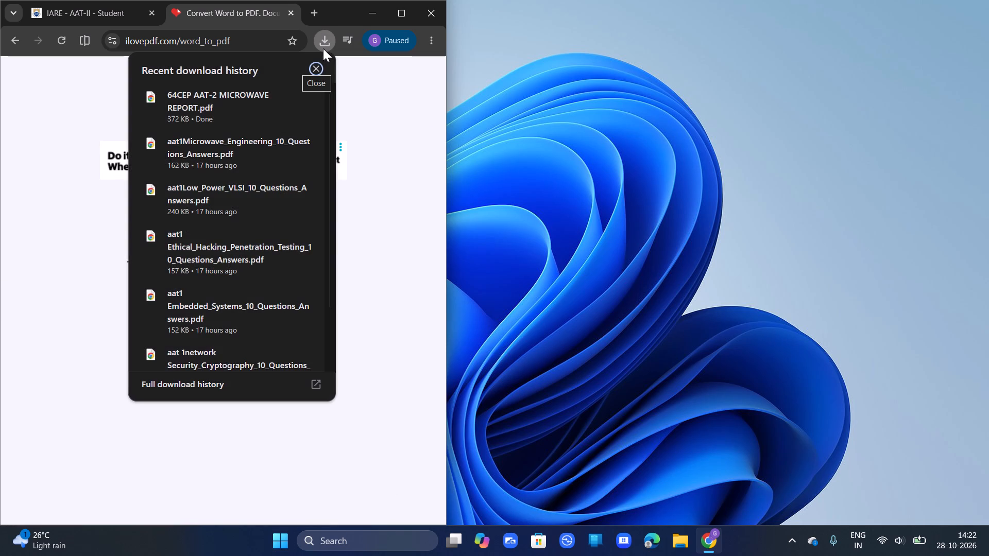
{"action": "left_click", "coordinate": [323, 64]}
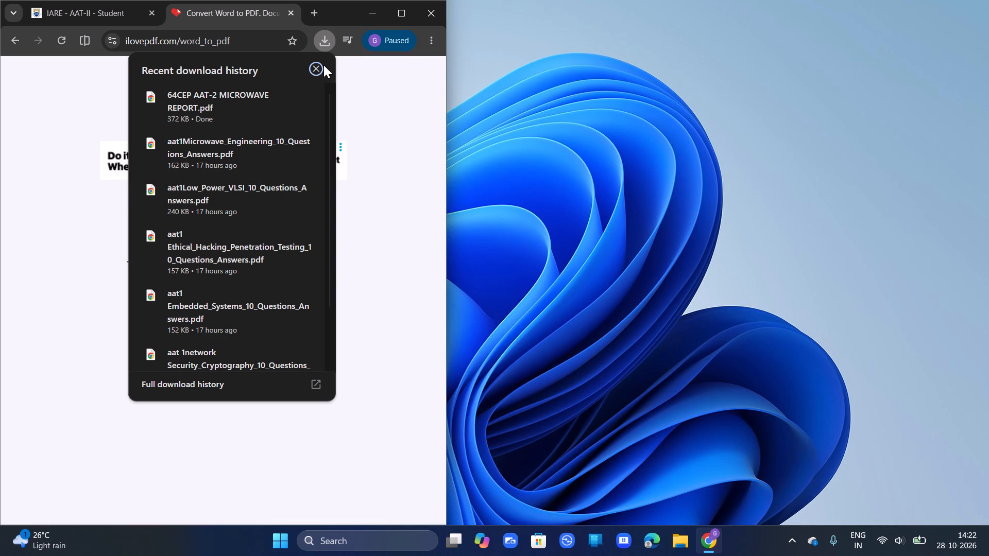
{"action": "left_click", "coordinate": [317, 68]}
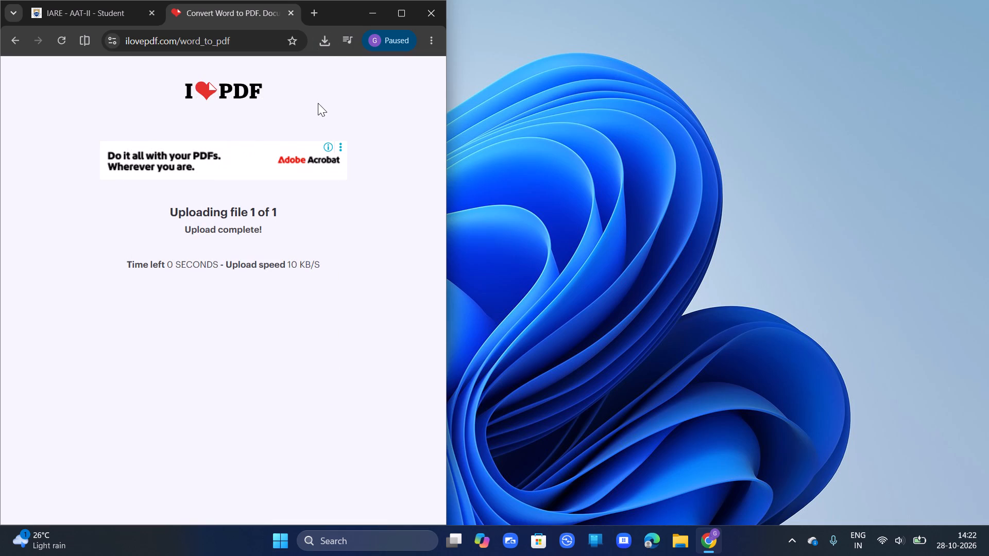
Open YouTube in a new browser tab.
{"action": "left_click", "coordinate": [313, 10]}
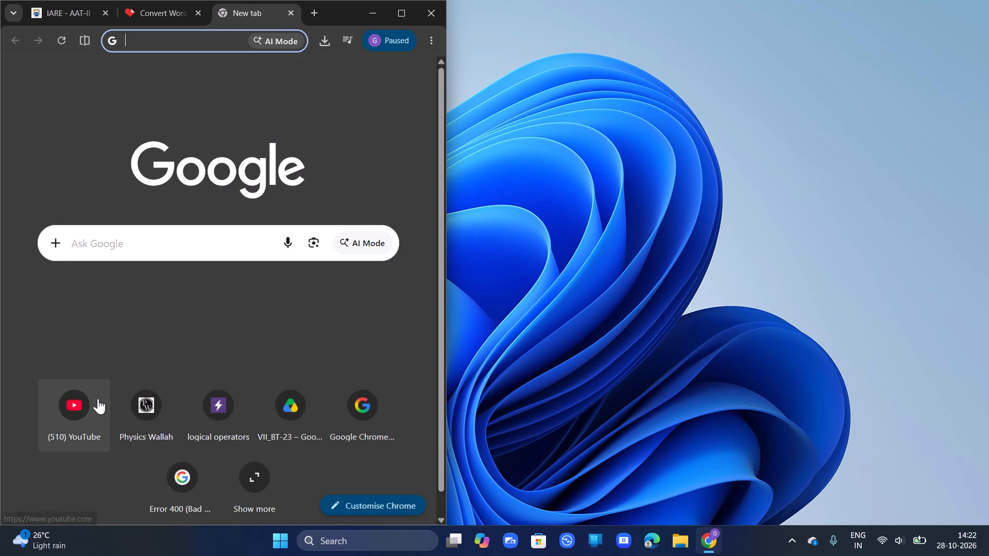
{"action": "left_click", "coordinate": [95, 398]}
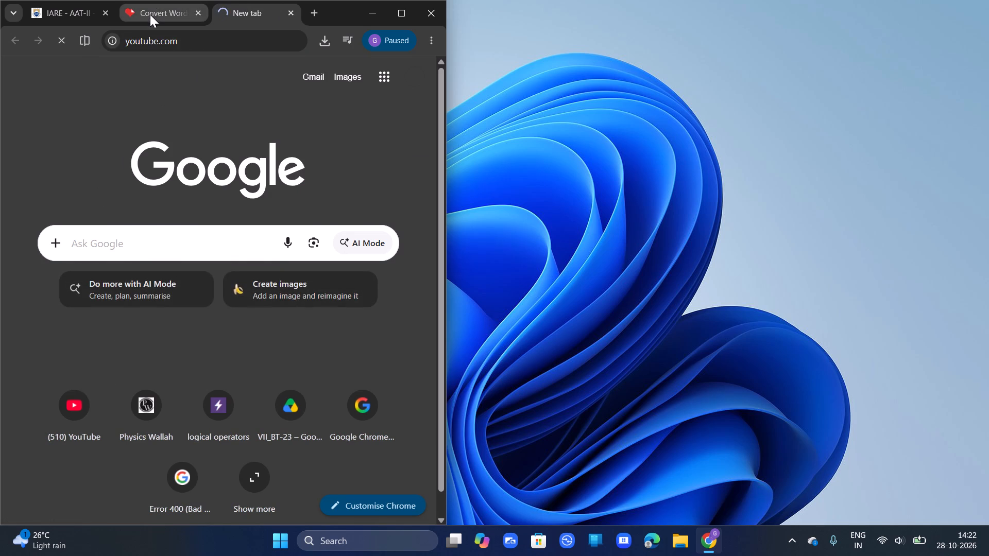
{"action": "left_click", "coordinate": [150, 14]}
{"action": "left_click", "coordinate": [233, 11]}
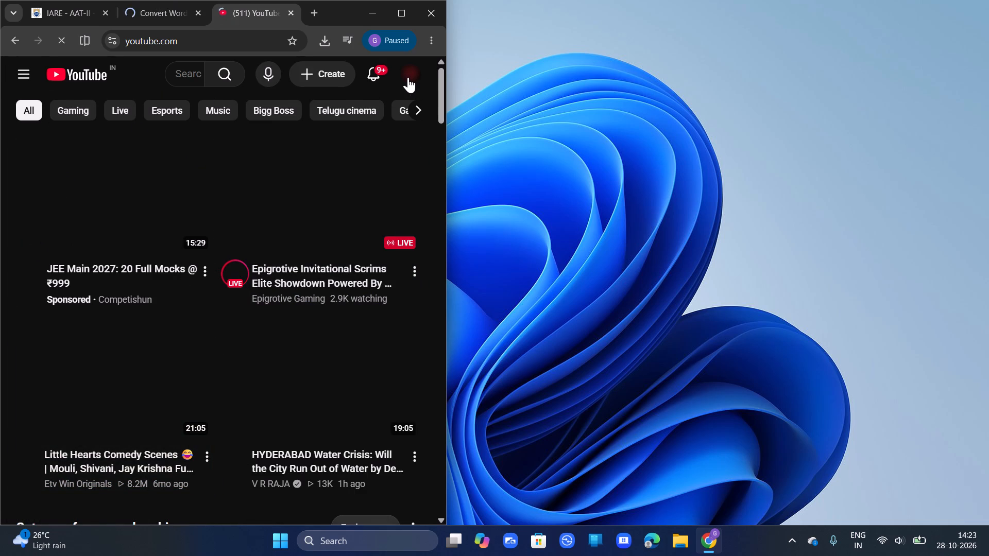
{"action": "left_click", "coordinate": [29, 76]}
Download the converted PDF of the 64 EMBEDDED CEP AAT-2 MICROWAVE REPORT from iLovePDF.
{"action": "left_click", "coordinate": [137, 7]}
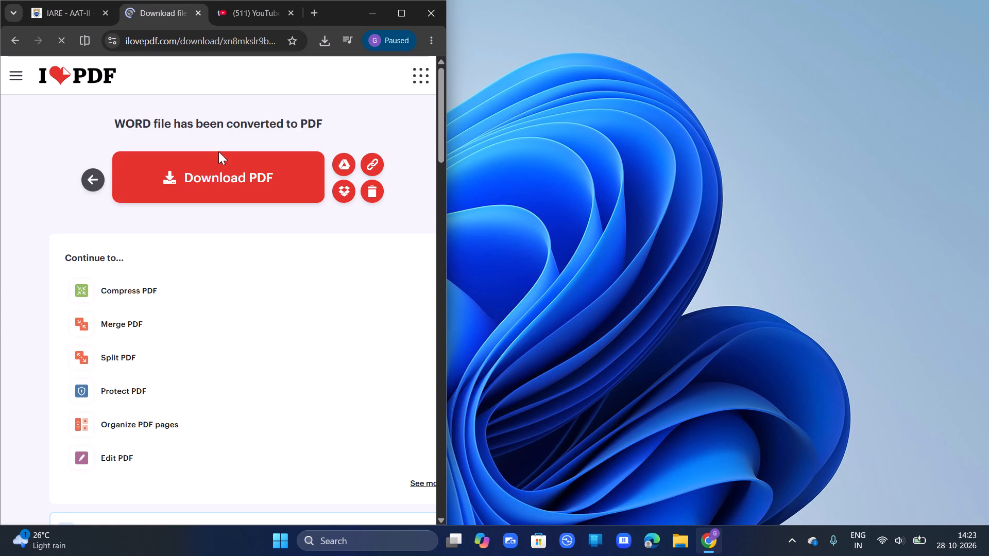
{"action": "left_click", "coordinate": [231, 172]}
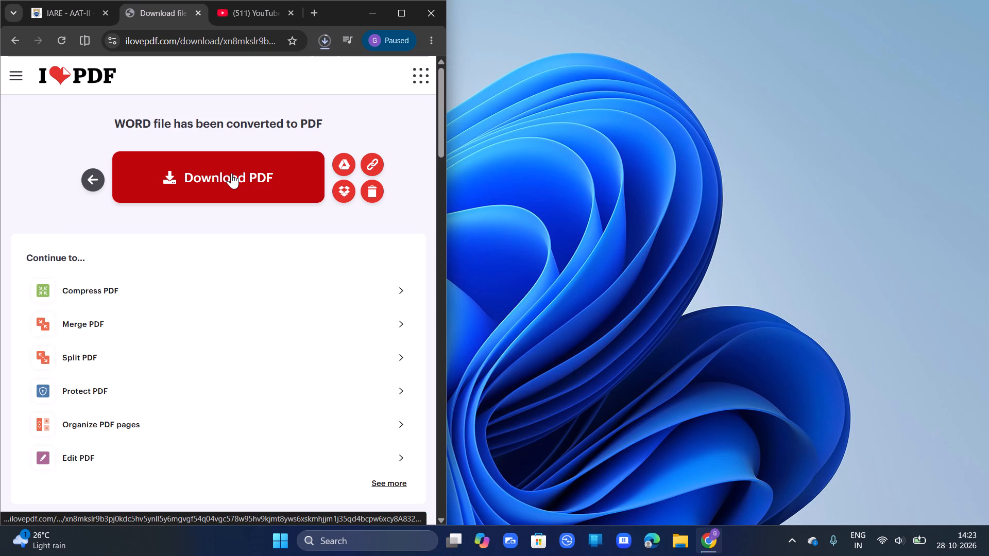
Go from YouTube to the account's own videos and show the full video list in YouTube Studio.
{"action": "left_click", "coordinate": [246, 18]}
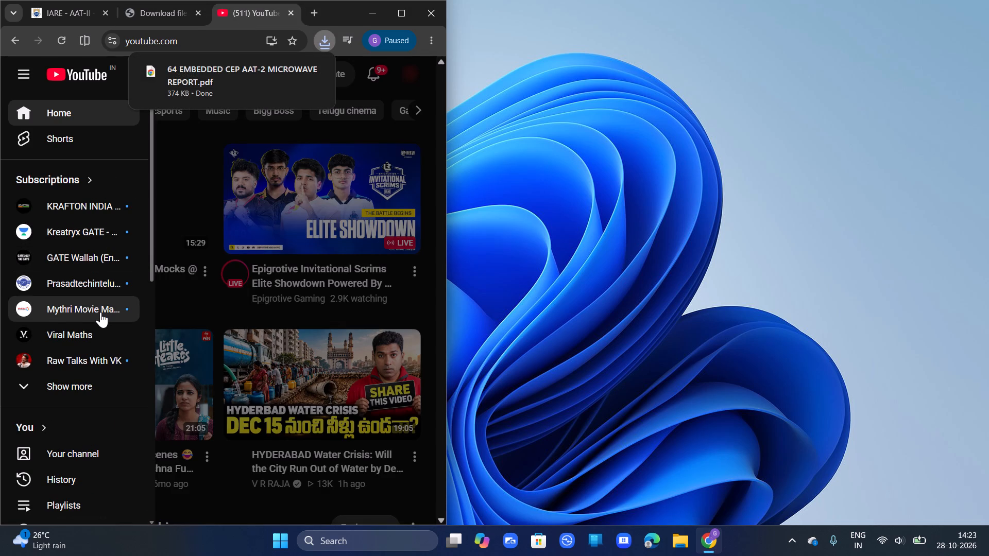
{"action": "scroll", "coordinate": [97, 435], "scroll_direction": "down", "scroll_amount": 6}
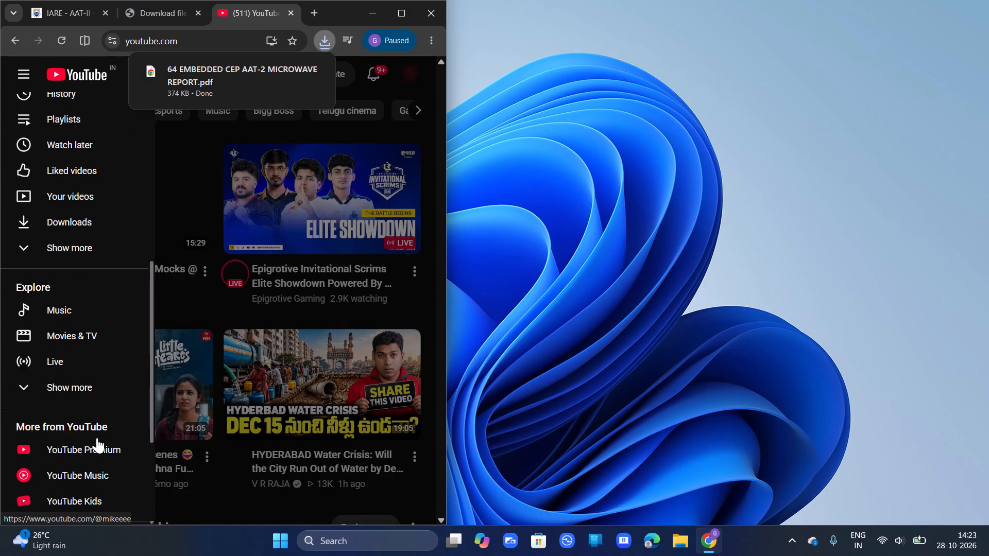
{"action": "scroll", "coordinate": [97, 438], "scroll_direction": "down", "scroll_amount": 4}
{"action": "scroll", "coordinate": [108, 401], "scroll_direction": "up", "scroll_amount": 3}
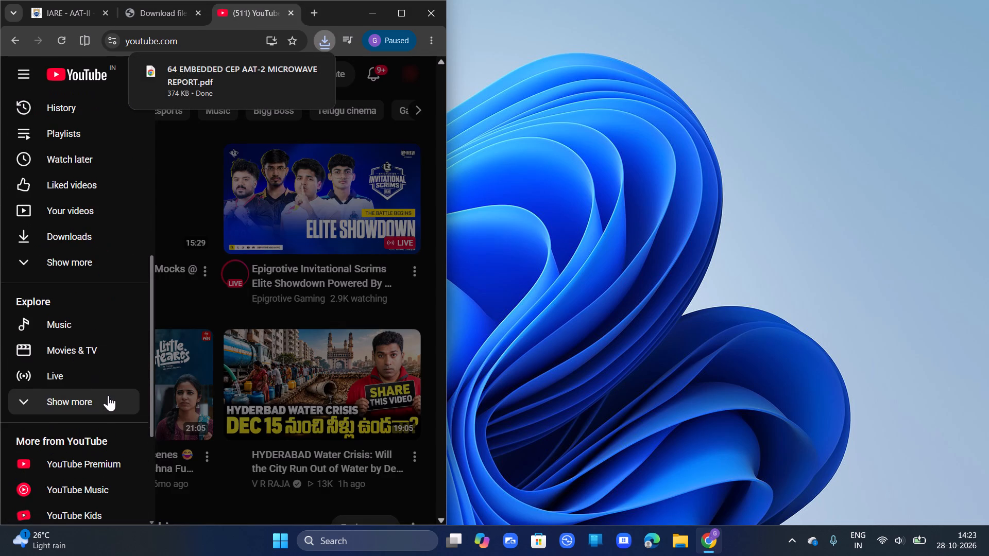
{"action": "scroll", "coordinate": [108, 395], "scroll_direction": "up", "scroll_amount": 3}
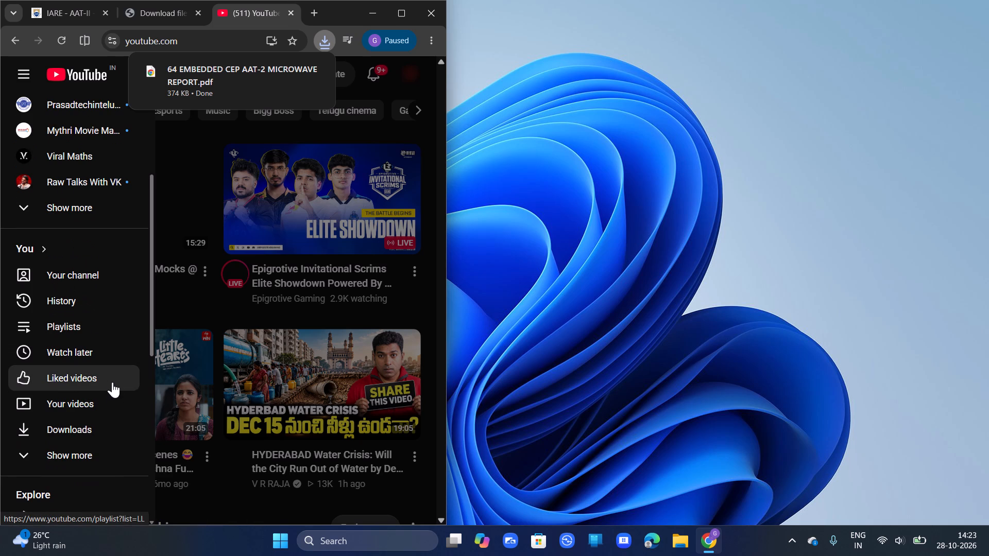
{"action": "scroll", "coordinate": [111, 372], "scroll_direction": "up", "scroll_amount": 1}
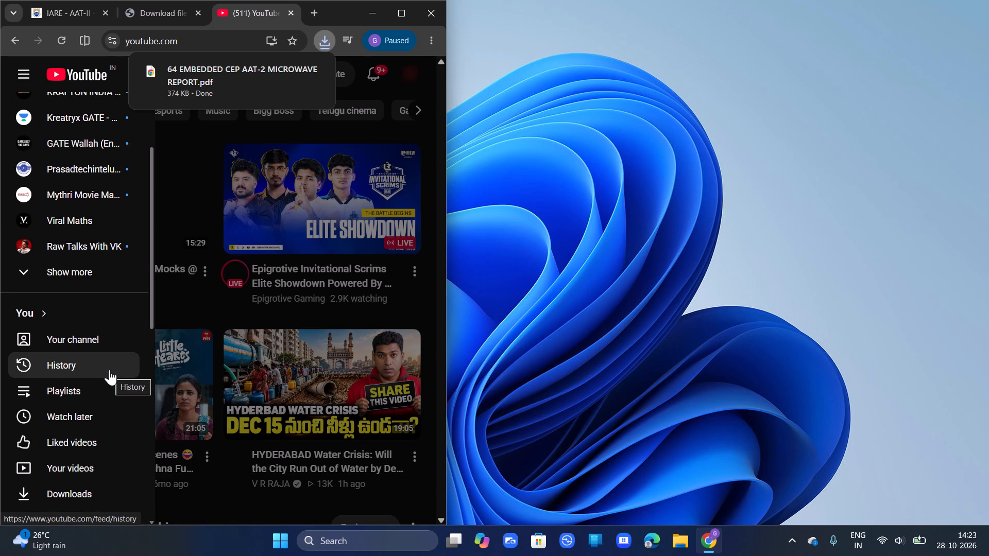
{"action": "left_click", "coordinate": [111, 468]}
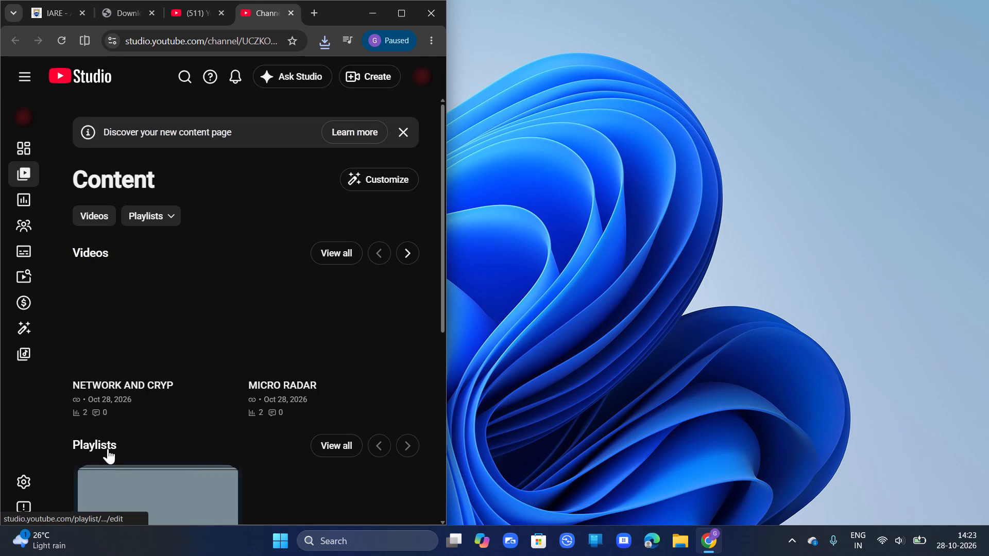
{"action": "scroll", "coordinate": [203, 275], "scroll_direction": "down", "scroll_amount": 2}
{"action": "scroll", "coordinate": [203, 275], "scroll_direction": "up", "scroll_amount": 2}
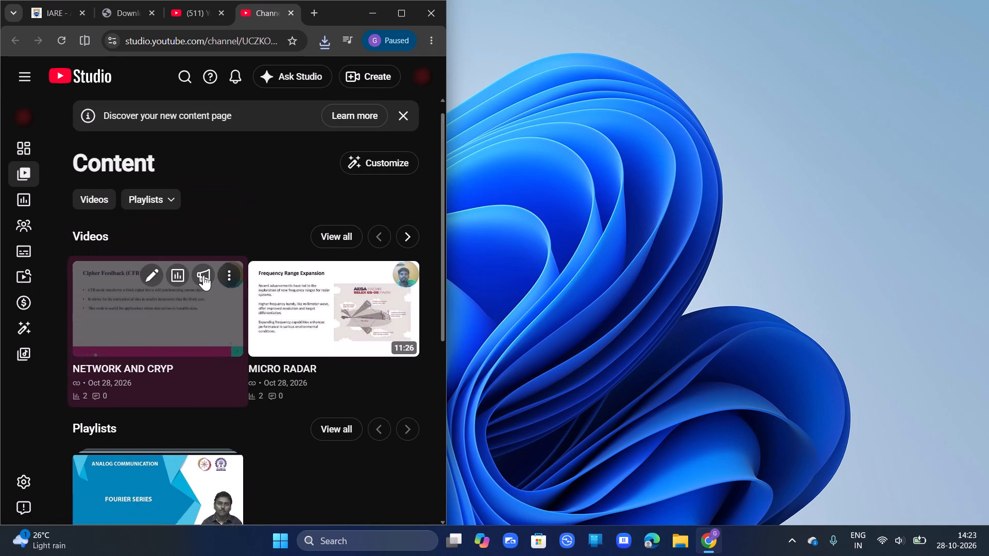
{"action": "left_click", "coordinate": [329, 254]}
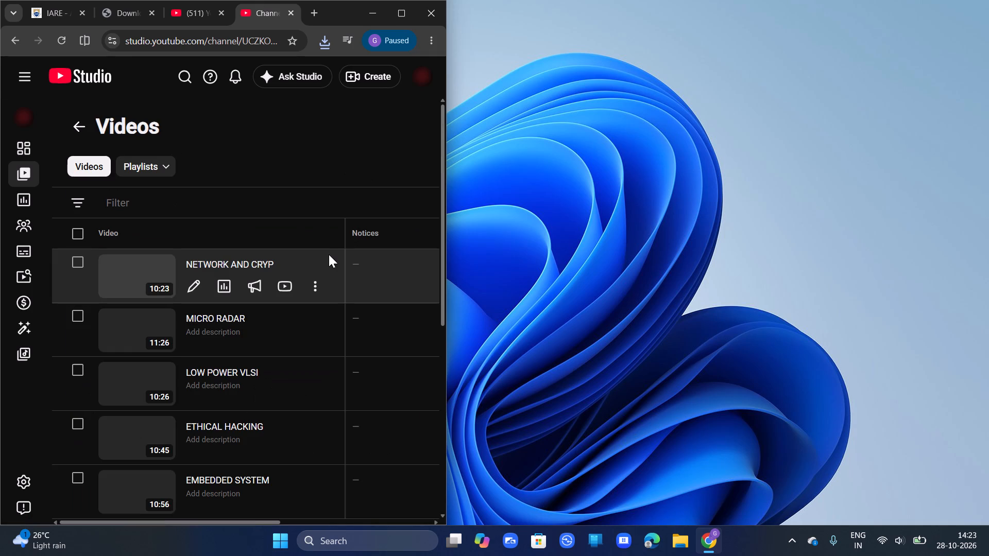
{"action": "scroll", "coordinate": [330, 254], "scroll_direction": "down", "scroll_amount": 1}
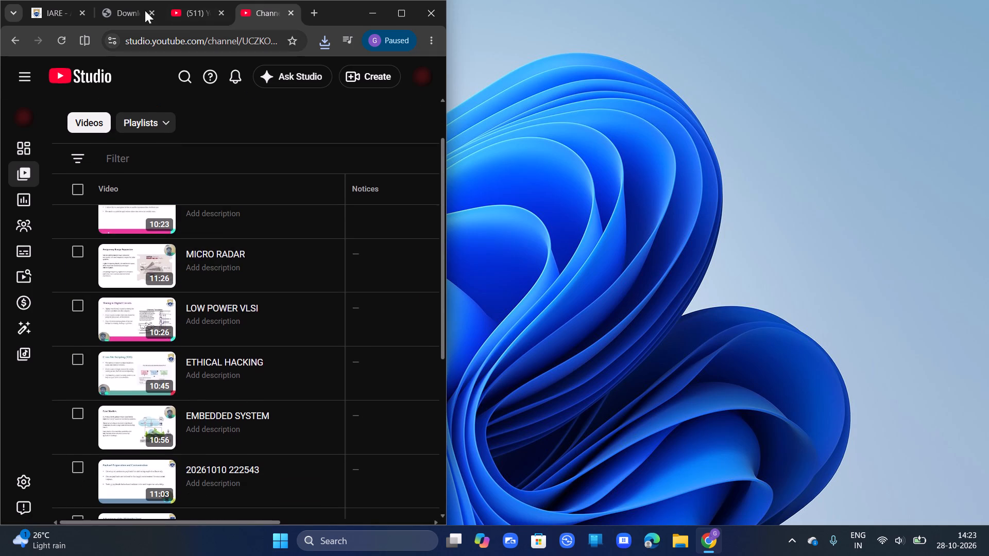
Open the MICRO RADAR video from the Studio list and bring up its YouTube watch page.
{"action": "left_click", "coordinate": [52, 13]}
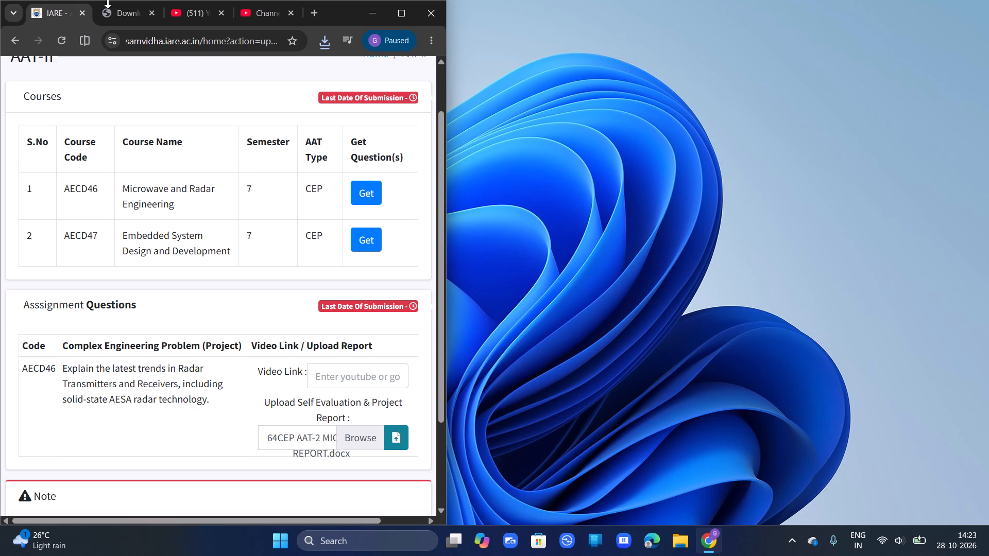
{"action": "left_click", "coordinate": [264, 11]}
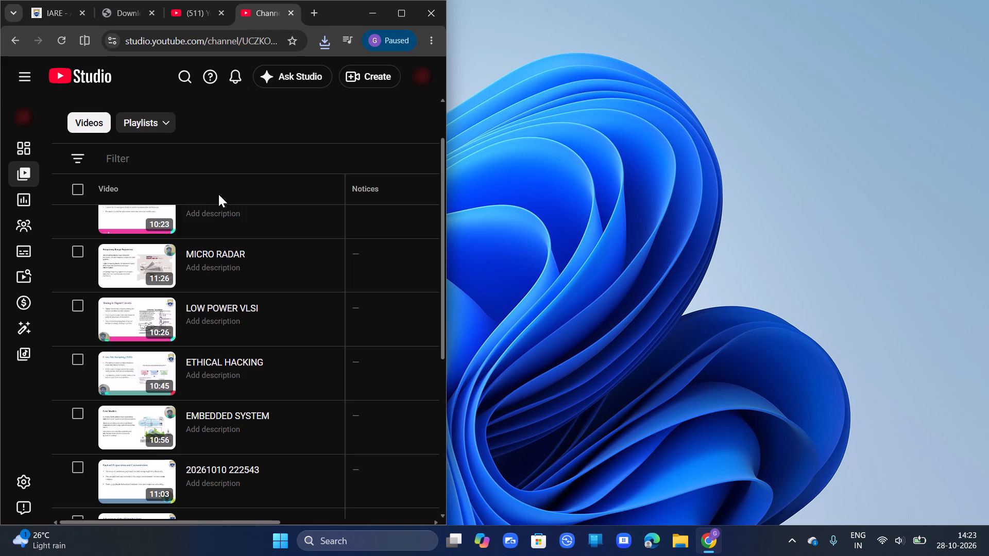
{"action": "scroll", "coordinate": [227, 260], "scroll_direction": "up", "scroll_amount": 2}
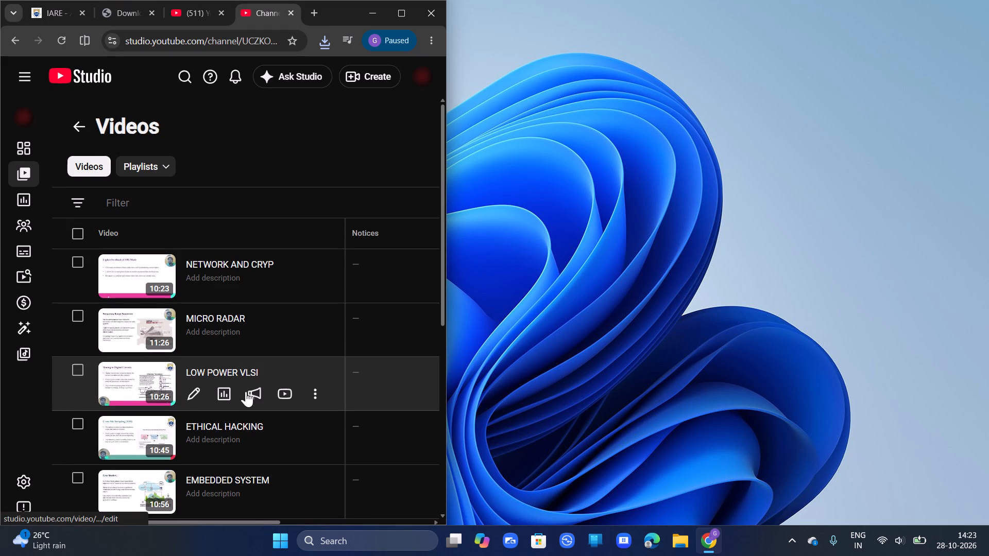
{"action": "double_click", "coordinate": [128, 316]}
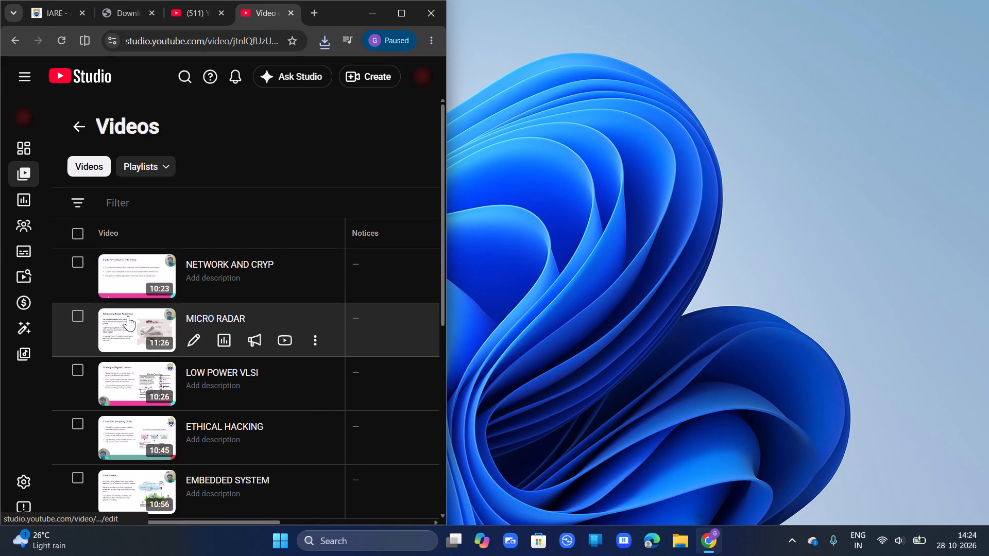
{"action": "left_click", "coordinate": [32, 150]}
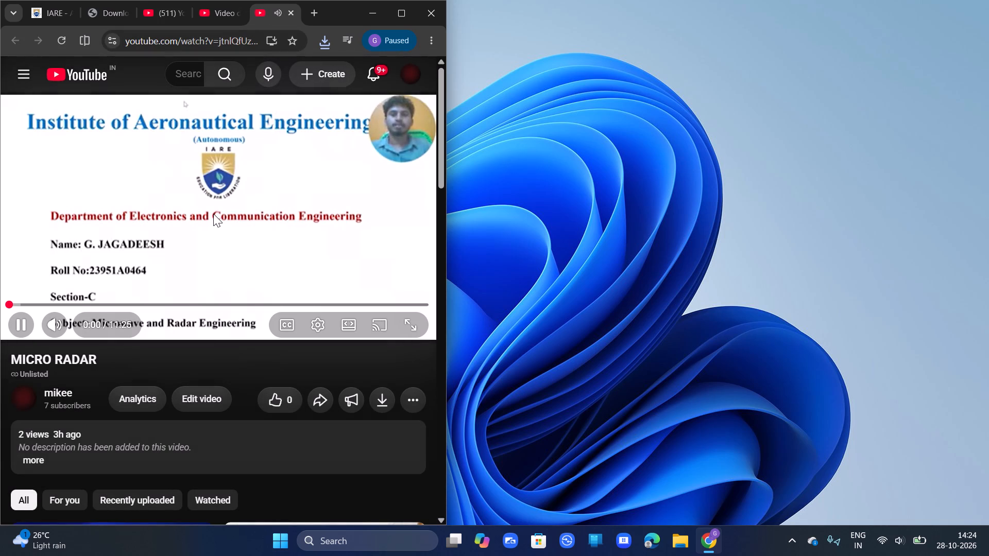
Pause the MICRO RADAR video and copy its share link.
{"action": "left_click", "coordinate": [213, 214]}
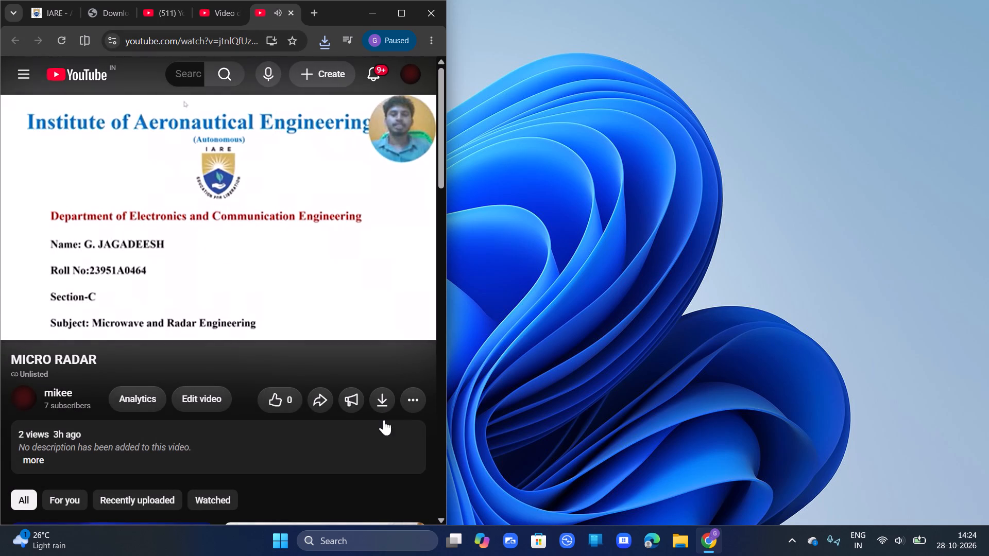
{"action": "left_click", "coordinate": [325, 396]}
{"action": "left_click", "coordinate": [343, 361]}
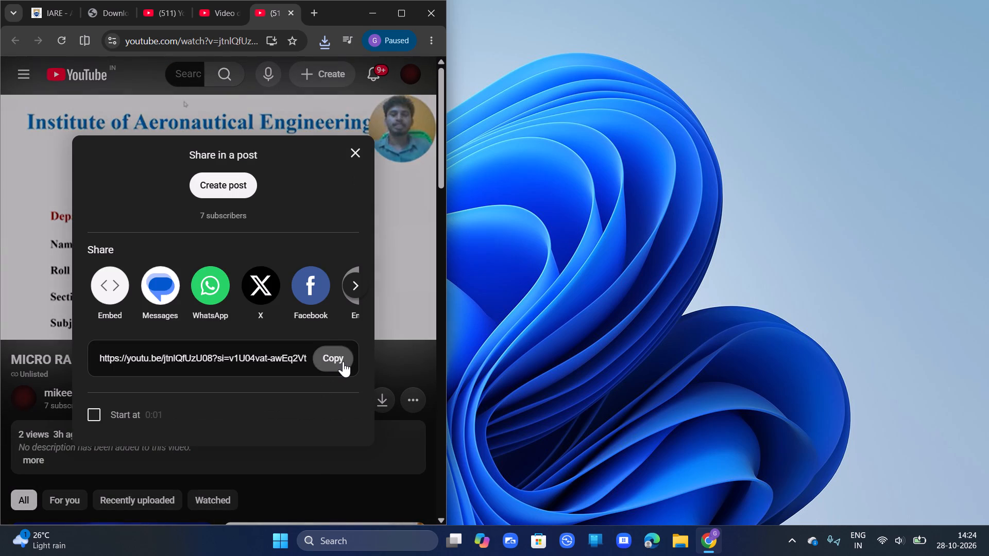
Return to the AAT-II page and get the assignment question for AECD46 Microwave and Radar Engineering again.
{"action": "left_click", "coordinate": [47, 18]}
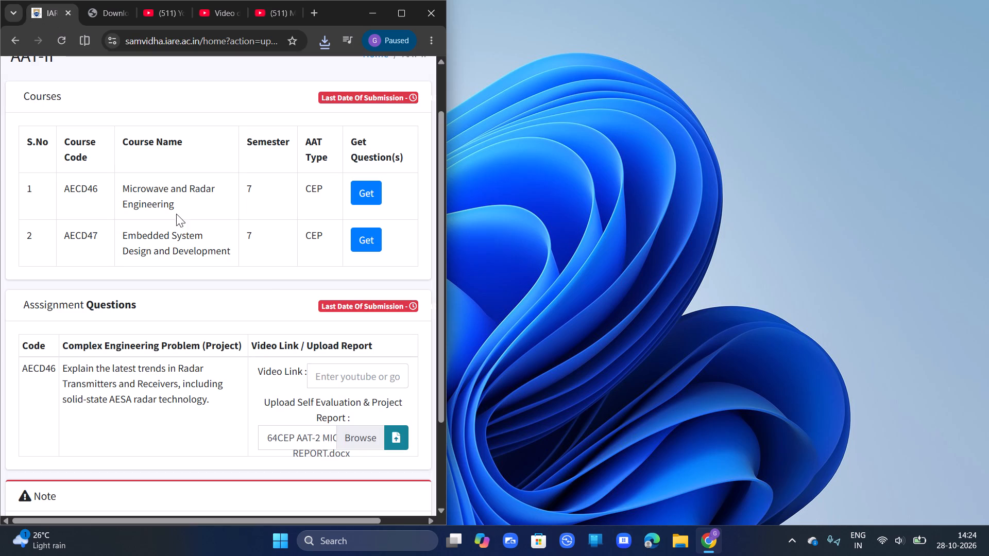
{"action": "left_click", "coordinate": [359, 187]}
{"action": "left_click", "coordinate": [231, 362]}
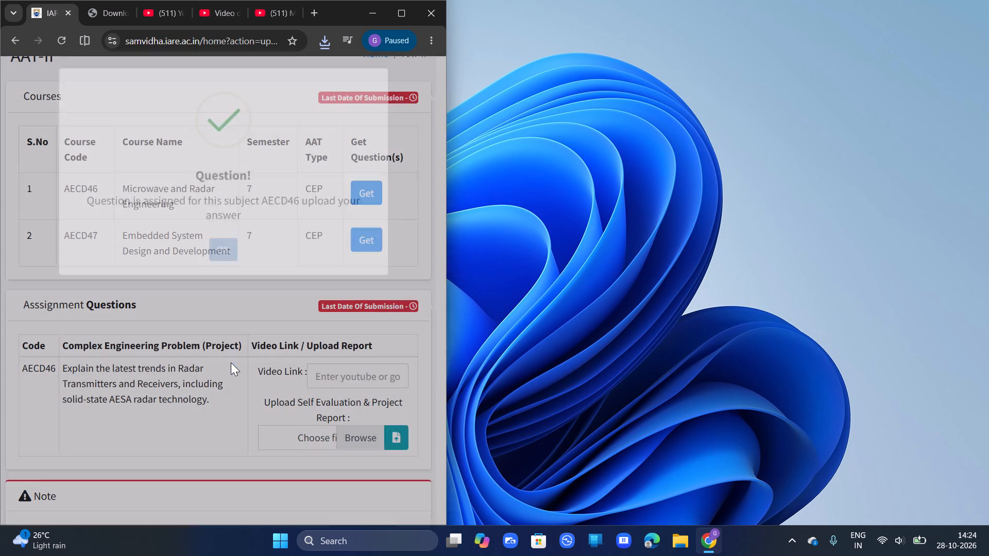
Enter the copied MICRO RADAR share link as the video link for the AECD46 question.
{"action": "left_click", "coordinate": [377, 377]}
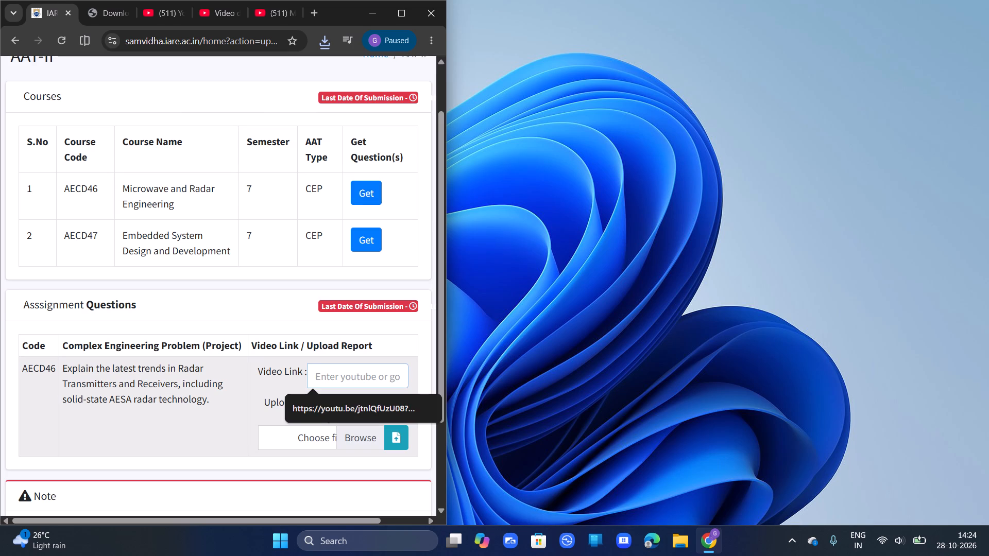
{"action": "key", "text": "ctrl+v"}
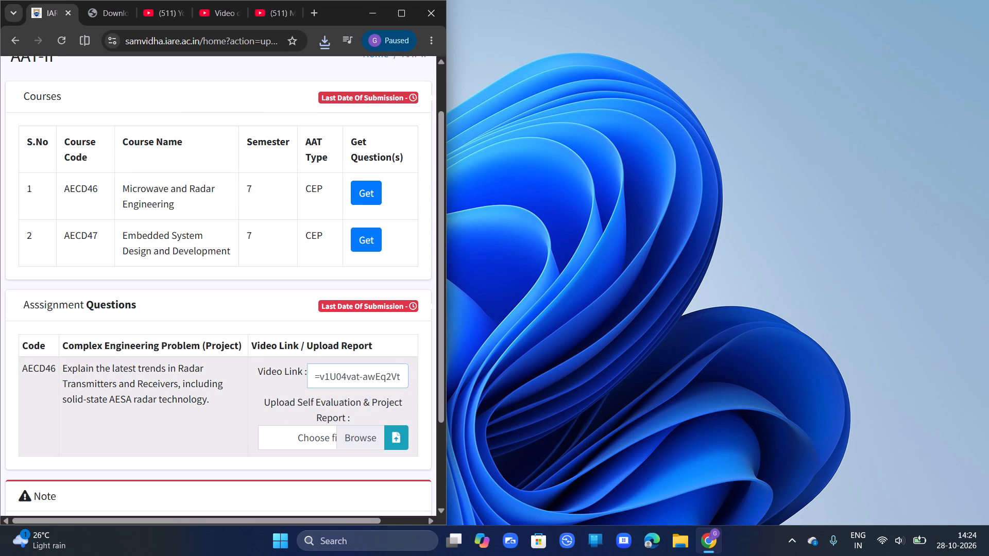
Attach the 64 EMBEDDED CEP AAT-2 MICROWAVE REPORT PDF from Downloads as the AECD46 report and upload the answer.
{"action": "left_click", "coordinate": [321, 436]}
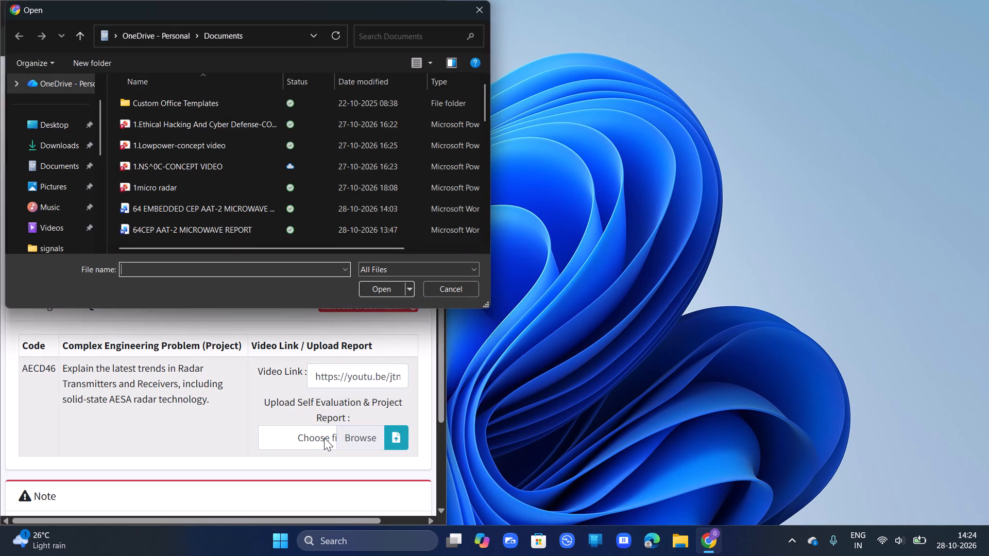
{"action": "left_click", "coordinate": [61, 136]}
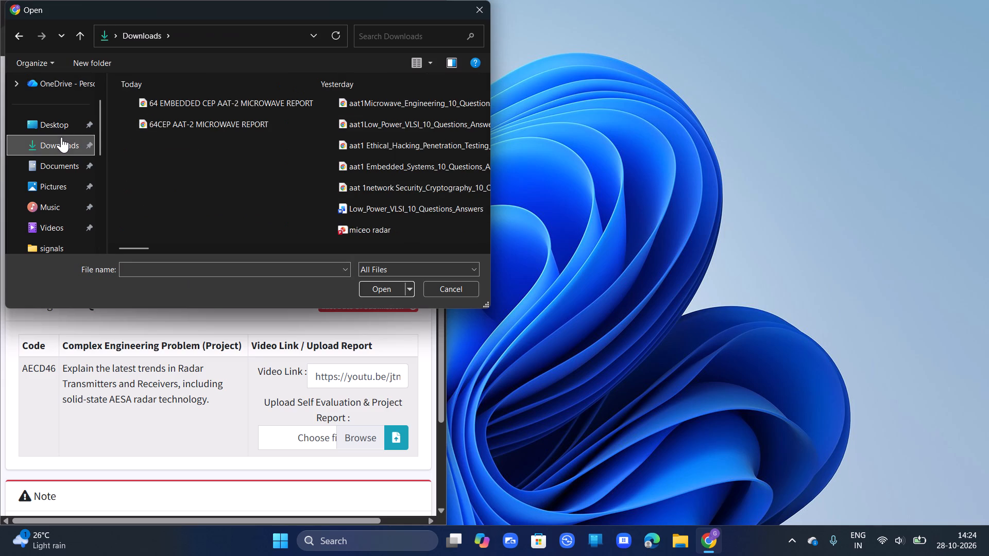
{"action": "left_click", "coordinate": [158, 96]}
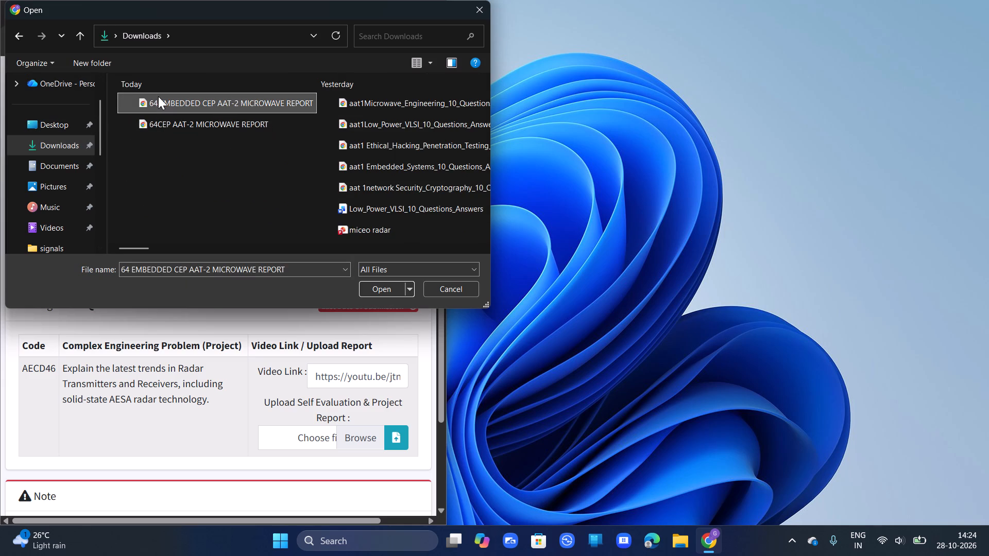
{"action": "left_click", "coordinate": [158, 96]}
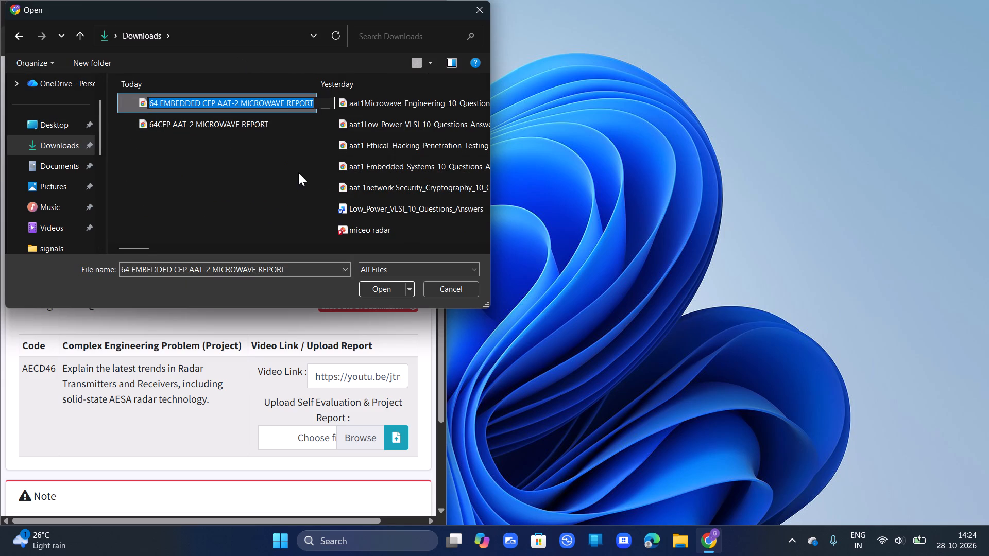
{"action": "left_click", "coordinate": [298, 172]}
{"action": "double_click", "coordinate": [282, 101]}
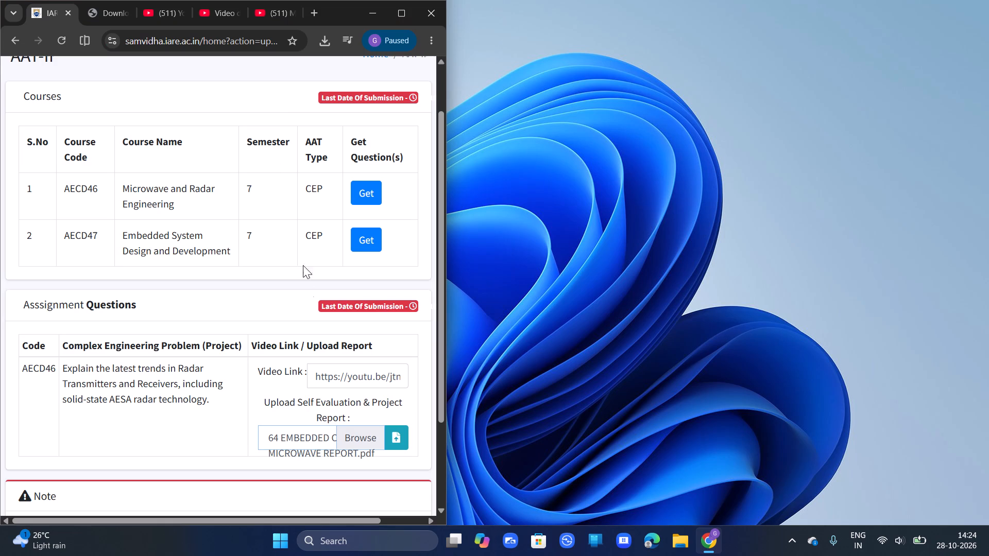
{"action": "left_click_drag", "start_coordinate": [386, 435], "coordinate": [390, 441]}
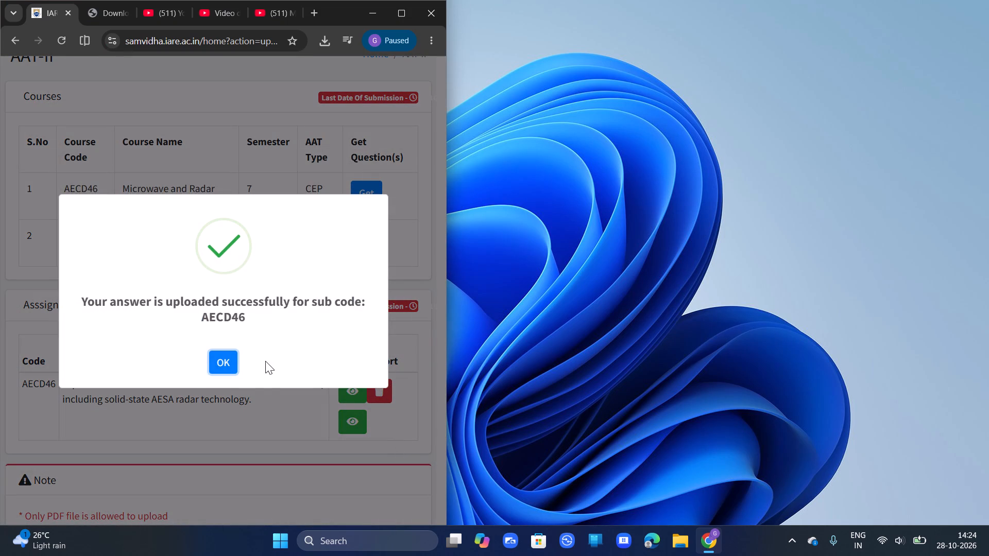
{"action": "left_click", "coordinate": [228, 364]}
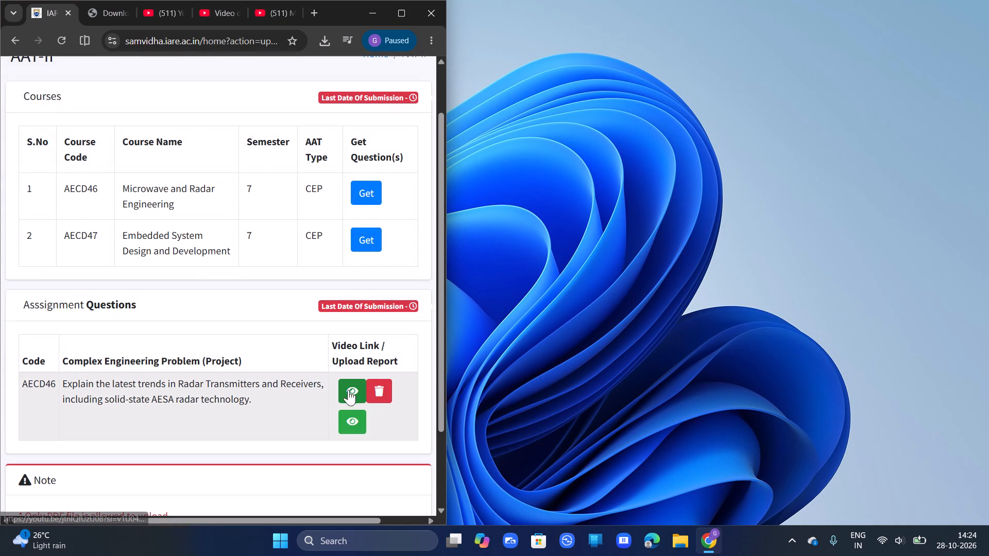
View the submitted AECD46 video on YouTube, skip ahead briefly and pause it.
{"action": "left_click", "coordinate": [350, 387]}
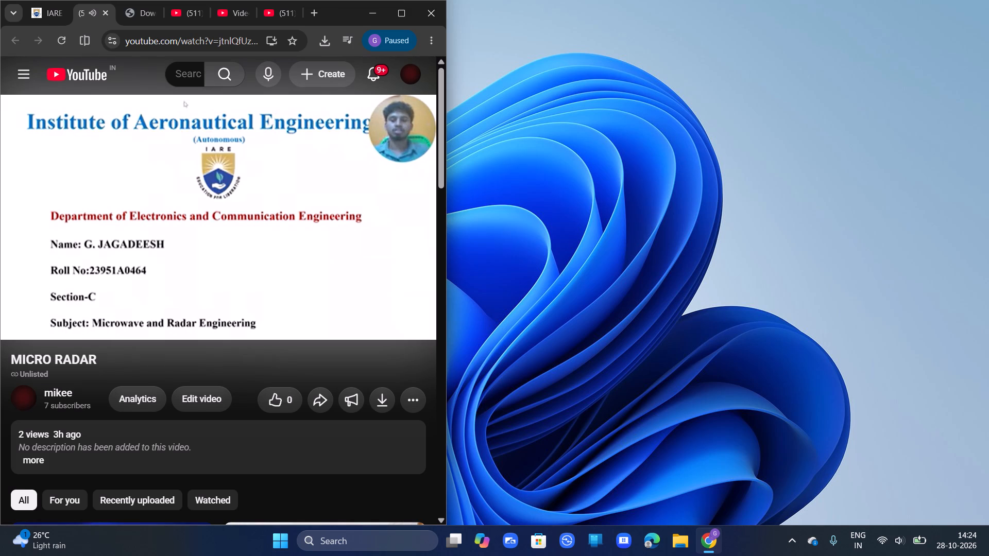
{"action": "key", "text": "Right"}
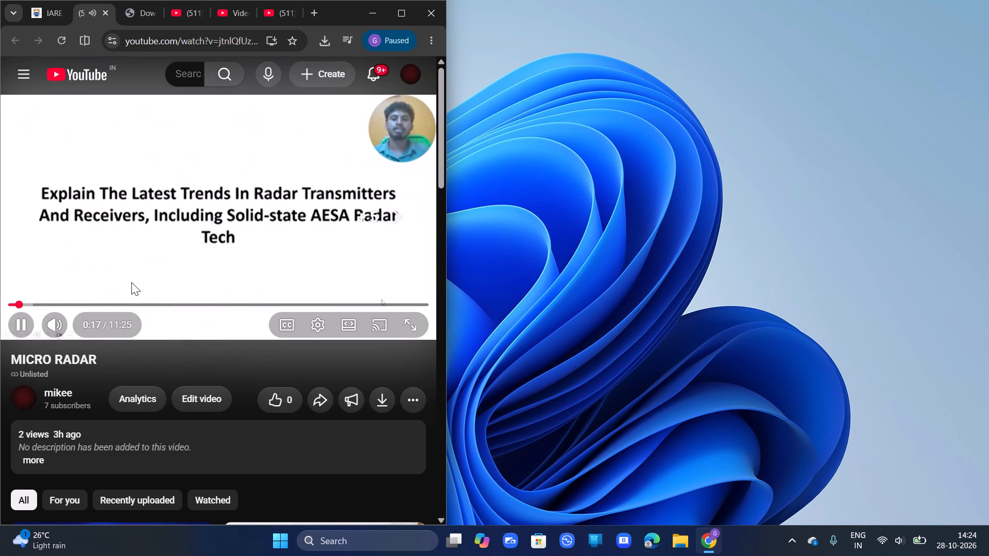
{"action": "left_click", "coordinate": [157, 257]}
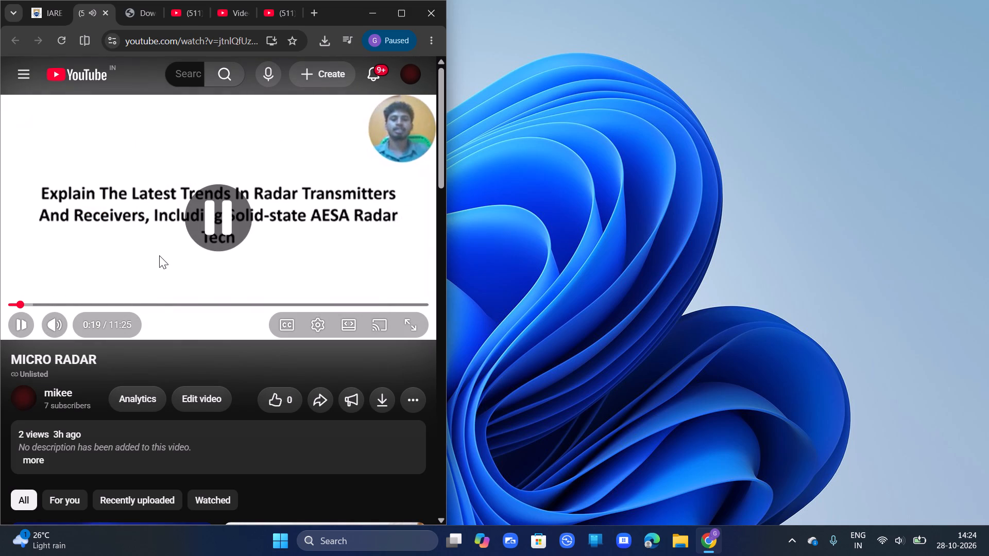
Return to the AAT-II page, open the submitted AECD46 report and examine its self-assessment form, course code and title pages.
{"action": "left_click", "coordinate": [38, 17]}
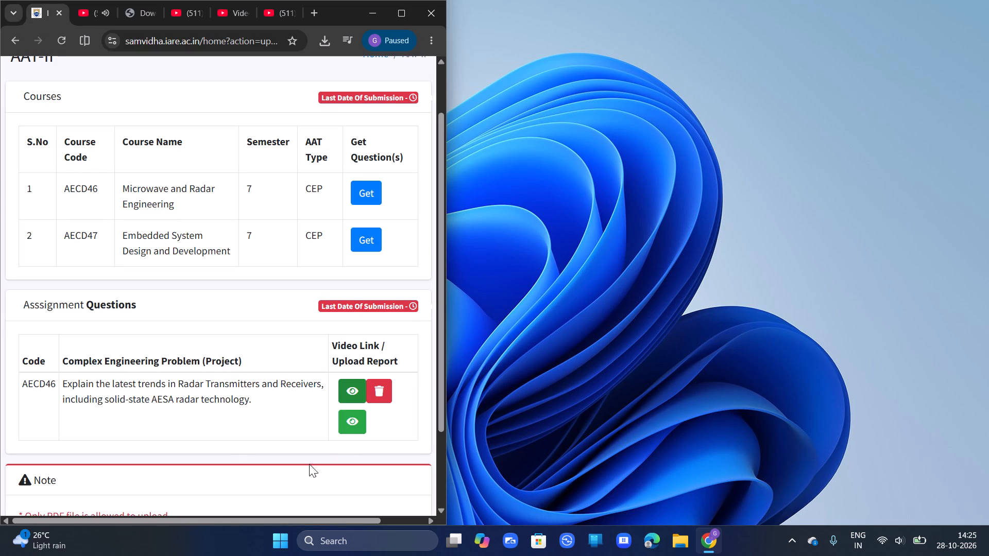
{"action": "left_click", "coordinate": [356, 416]}
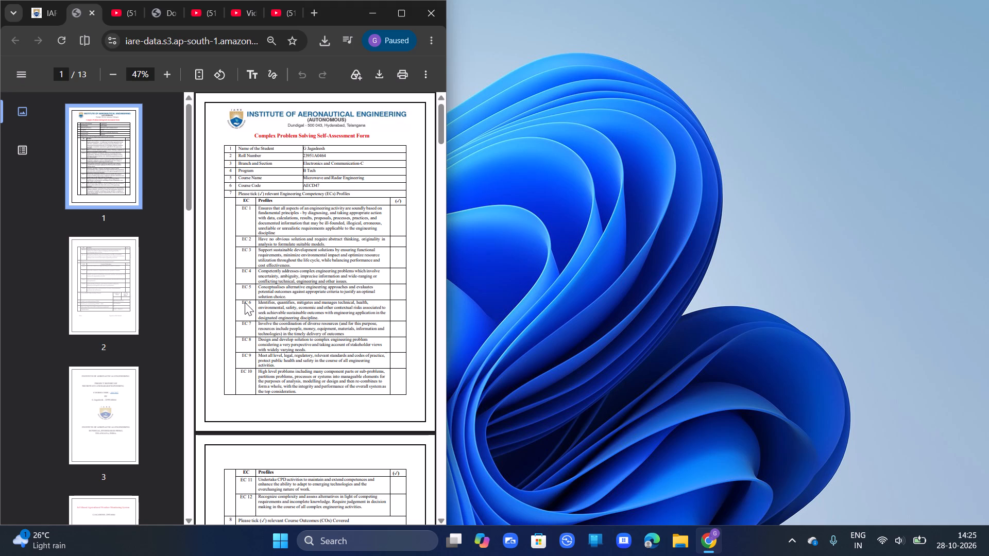
{"action": "scroll", "coordinate": [244, 302], "scroll_direction": "up", "scroll_amount": 2}
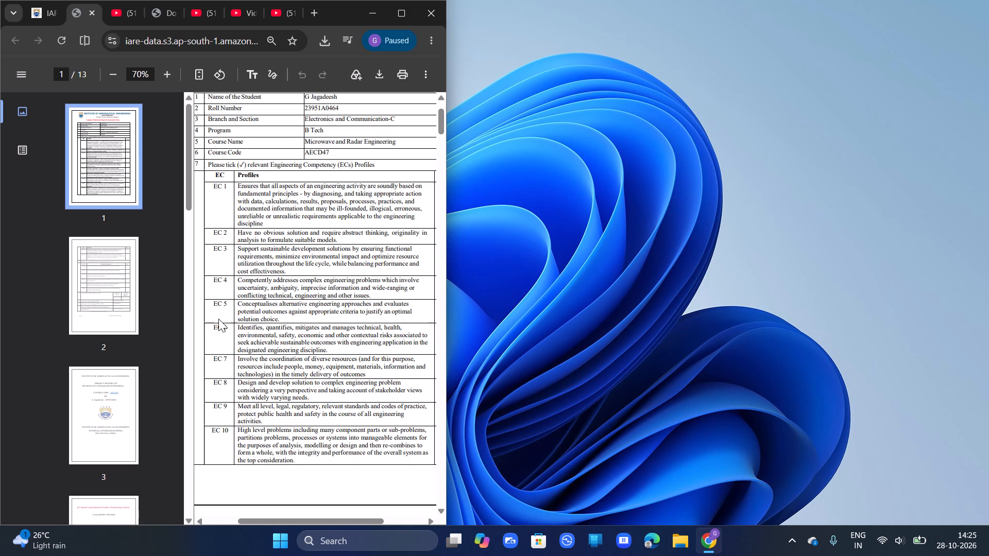
{"action": "scroll", "coordinate": [217, 279], "scroll_direction": "down", "scroll_amount": 3}
{"action": "scroll", "coordinate": [217, 279], "scroll_direction": "right", "scroll_amount": 1}
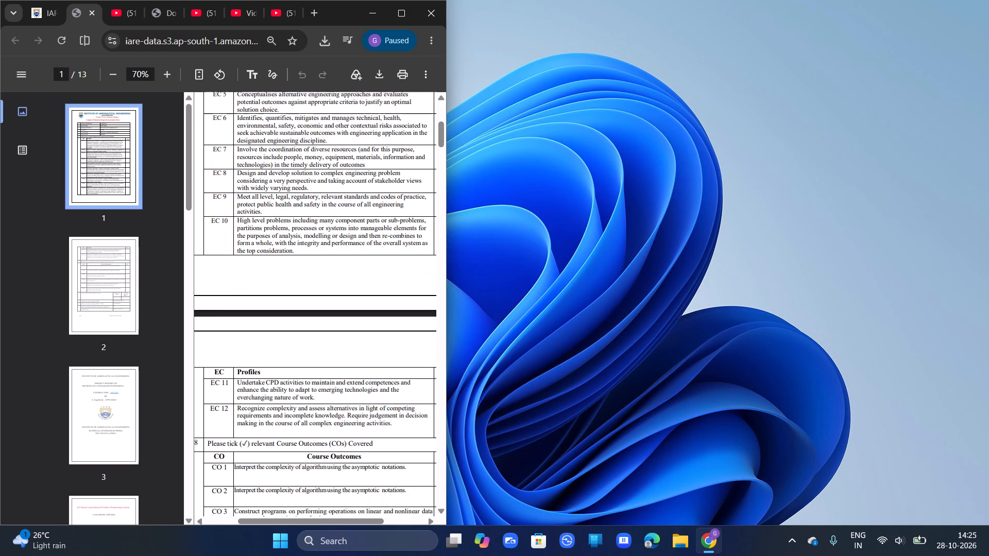
{"action": "scroll", "coordinate": [217, 279], "scroll_direction": "right", "scroll_amount": 1}
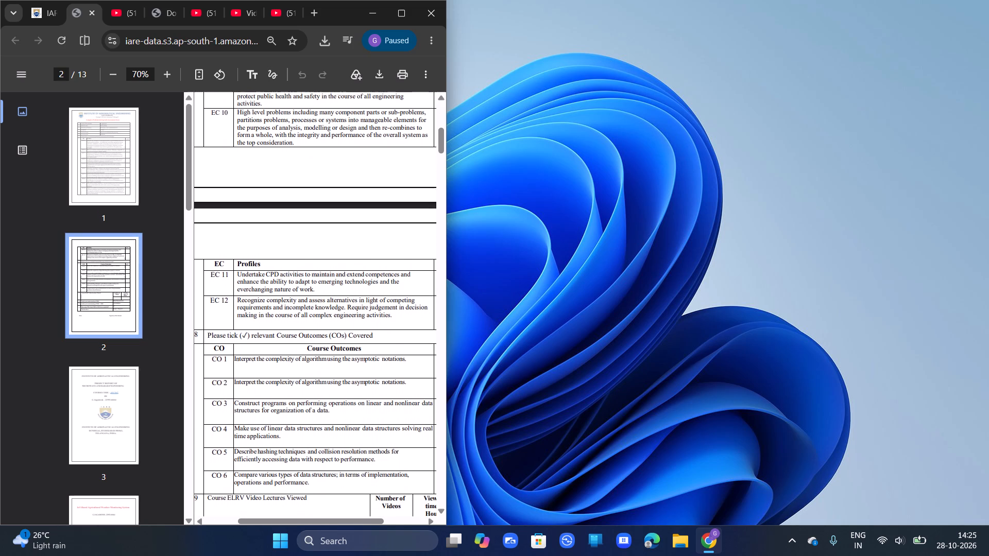
{"action": "scroll", "coordinate": [217, 279], "scroll_direction": "right", "scroll_amount": 1}
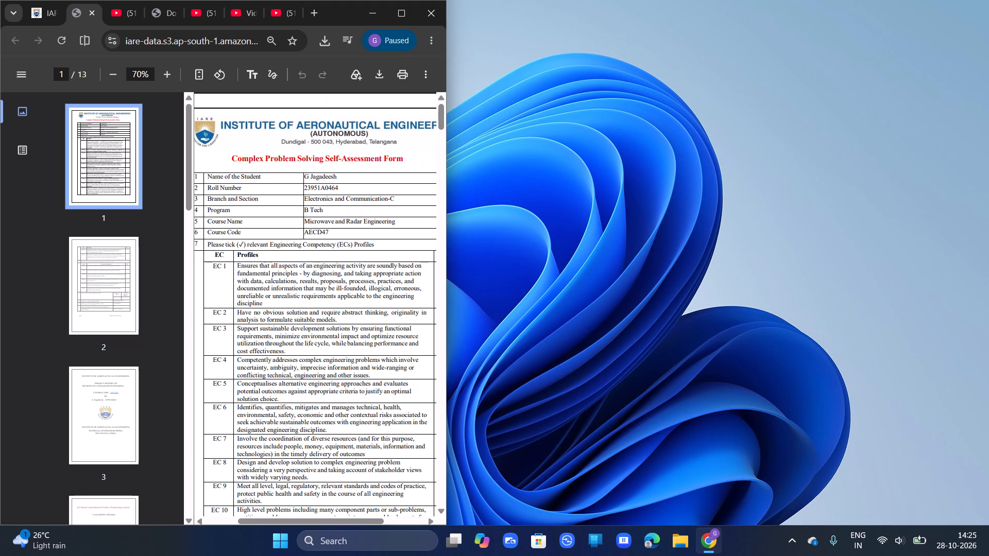
{"action": "scroll", "coordinate": [217, 279], "scroll_direction": "down", "scroll_amount": 7}
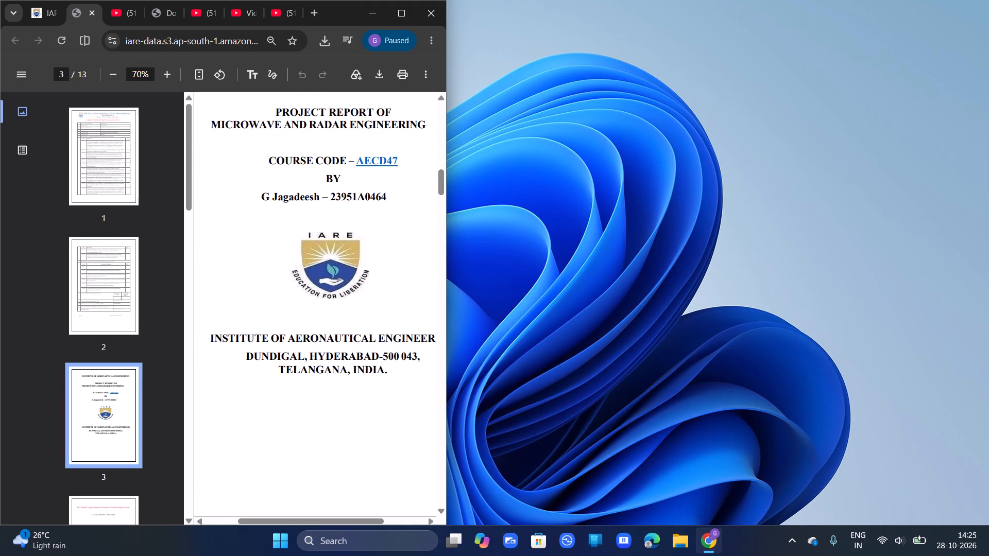
{"action": "scroll", "coordinate": [217, 279], "scroll_direction": "down", "scroll_amount": 5}
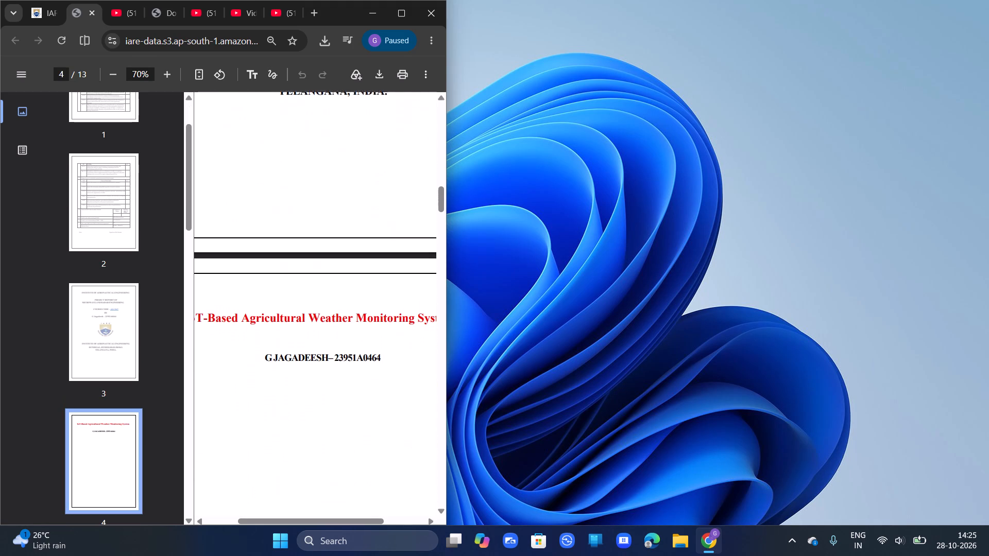
{"action": "scroll", "coordinate": [217, 279], "scroll_direction": "up", "scroll_amount": 9}
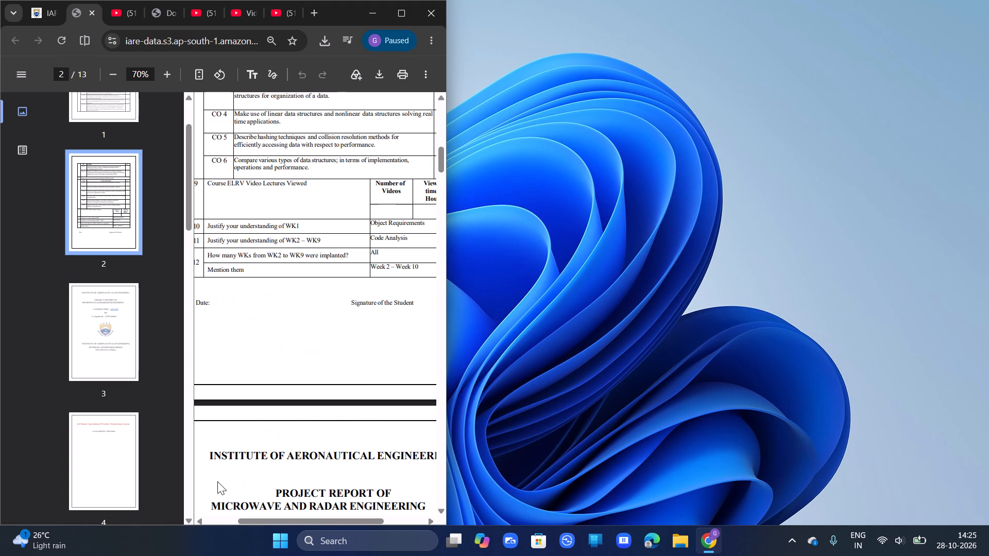
{"action": "scroll", "coordinate": [217, 481], "scroll_direction": "up", "scroll_amount": 8}
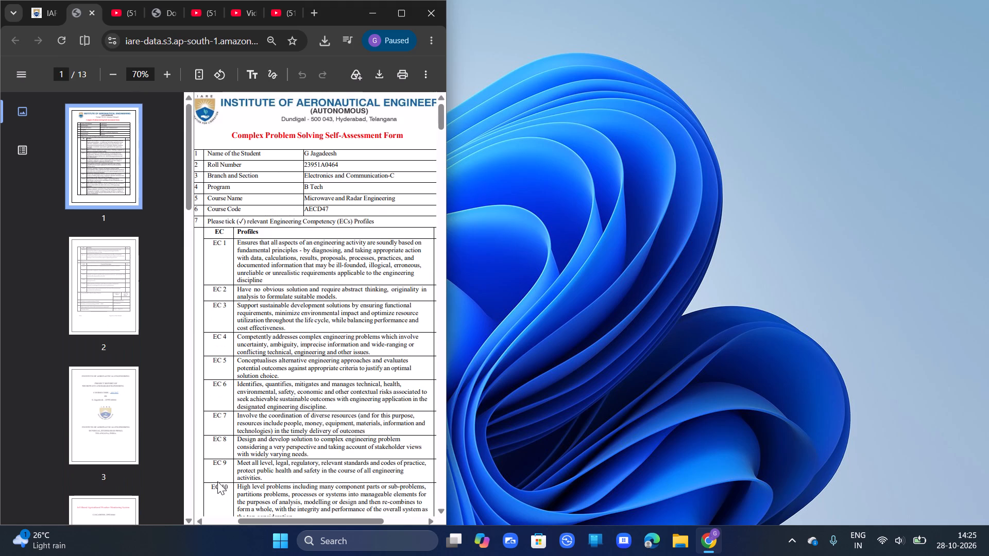
{"action": "scroll", "coordinate": [217, 481], "scroll_direction": "down", "scroll_amount": 9}
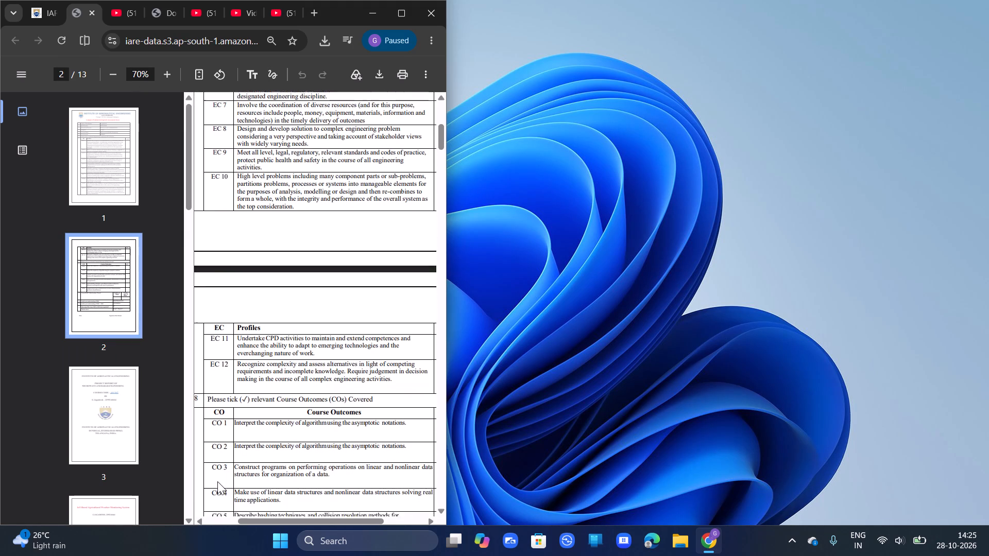
{"action": "scroll", "coordinate": [217, 481], "scroll_direction": "down", "scroll_amount": 3}
{"action": "scroll", "coordinate": [217, 481], "scroll_direction": "up", "scroll_amount": 5}
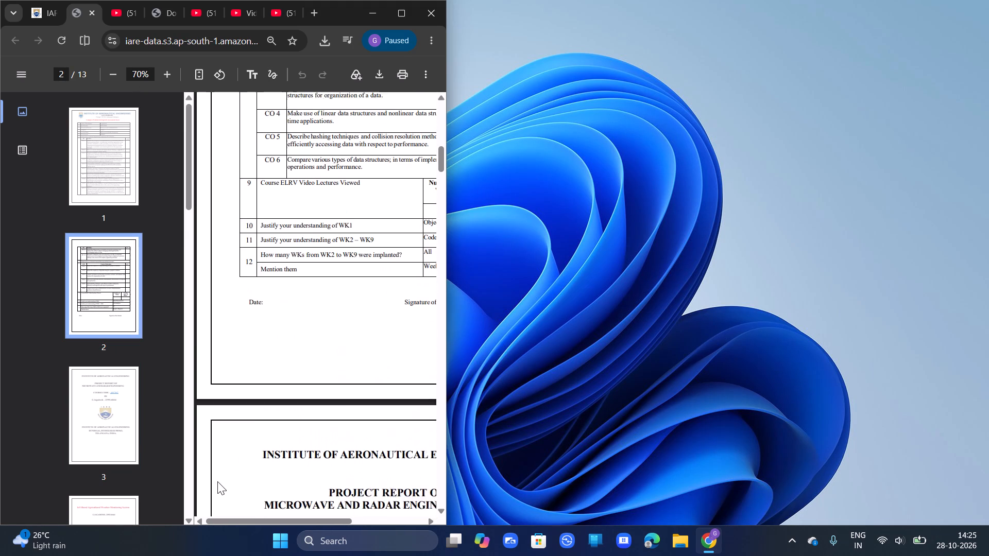
{"action": "scroll", "coordinate": [262, 322], "scroll_direction": "up", "scroll_amount": 5}
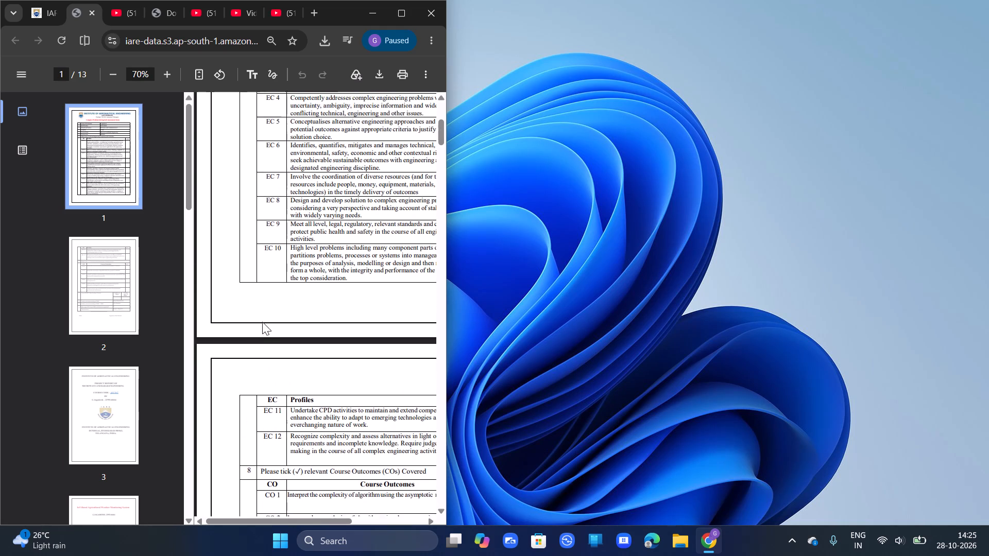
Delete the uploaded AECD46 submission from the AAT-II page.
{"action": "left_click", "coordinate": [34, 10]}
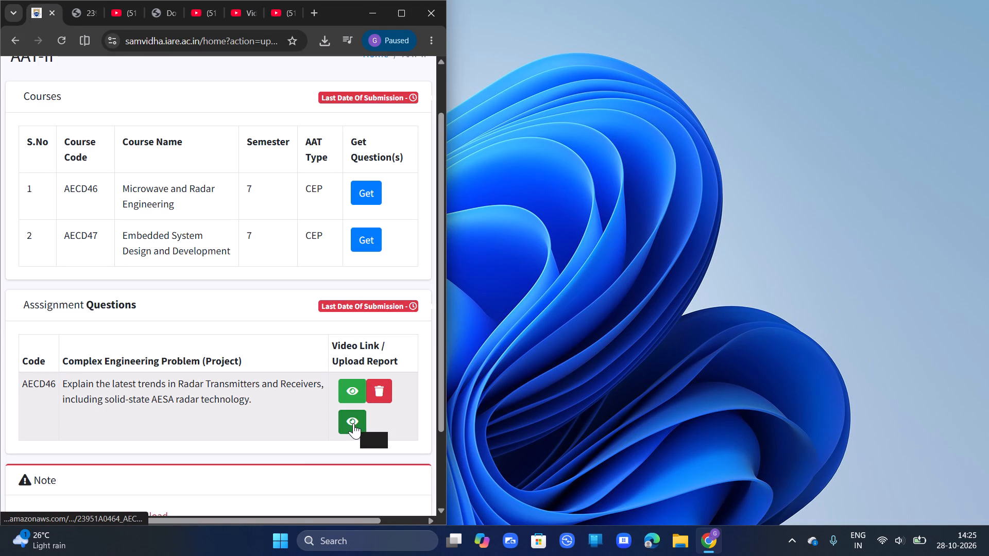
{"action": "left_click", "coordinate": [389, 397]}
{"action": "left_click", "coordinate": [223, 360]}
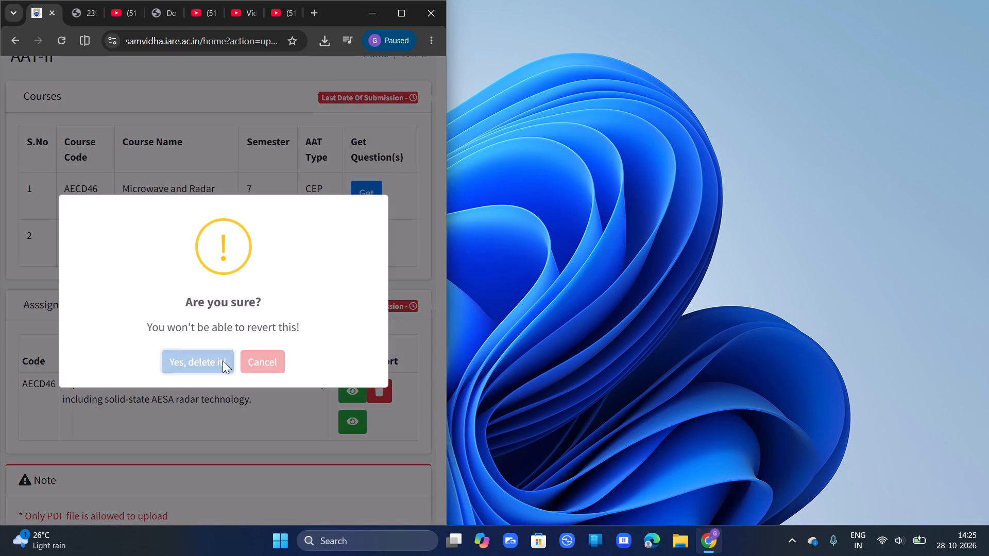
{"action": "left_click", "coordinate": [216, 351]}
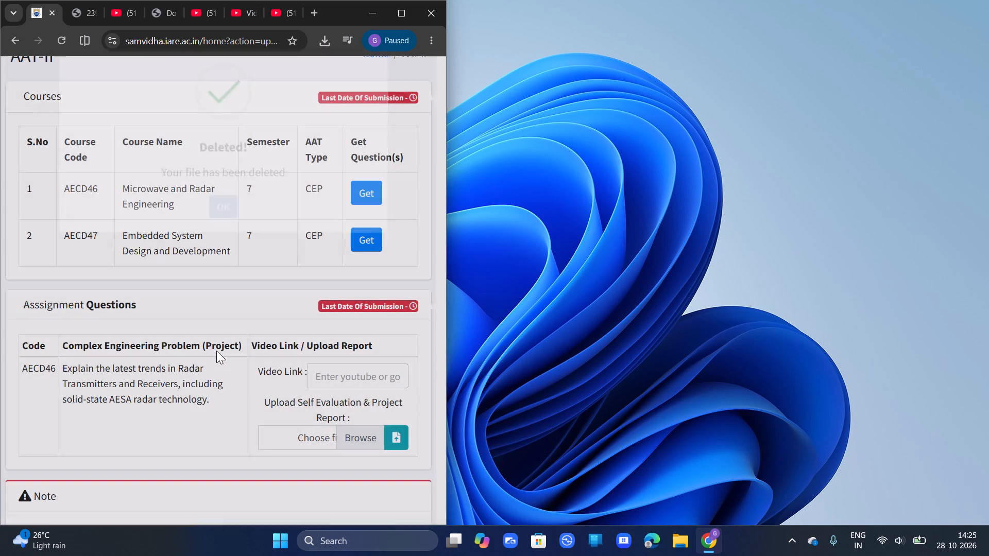
Open the downloaded project report PDF in the browser to check its contents.
{"action": "left_click", "coordinate": [328, 41]}
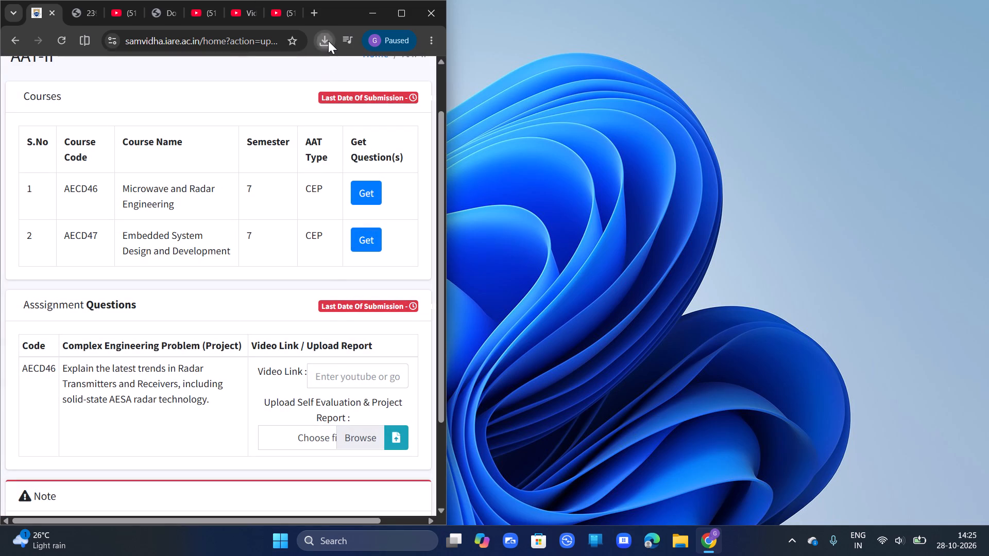
{"action": "left_click", "coordinate": [218, 96]}
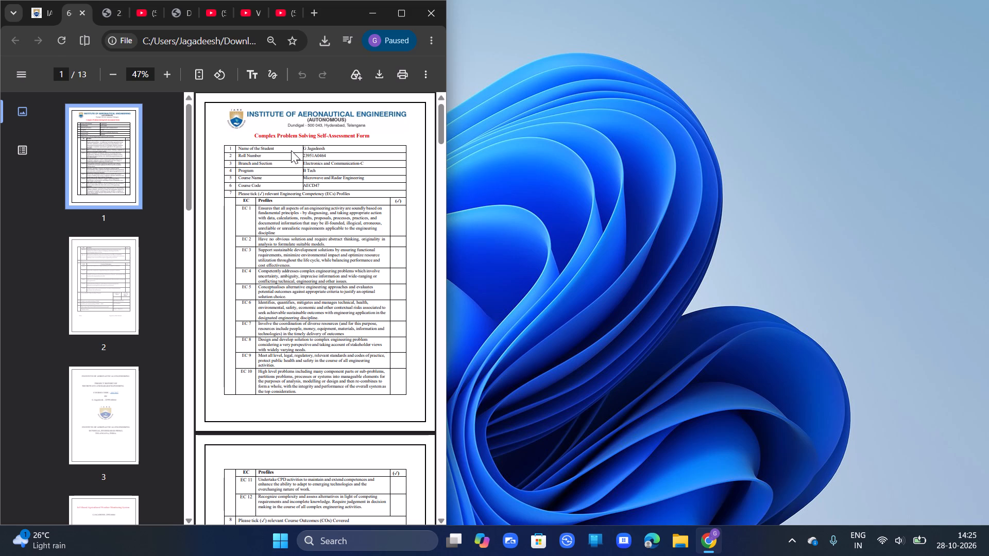
Switch to File Explorer and open the 64 EMBEDDED CEP AAT-2 MICROWAVE REPORT Word document from the Documents folder.
{"action": "left_click", "coordinate": [370, 21]}
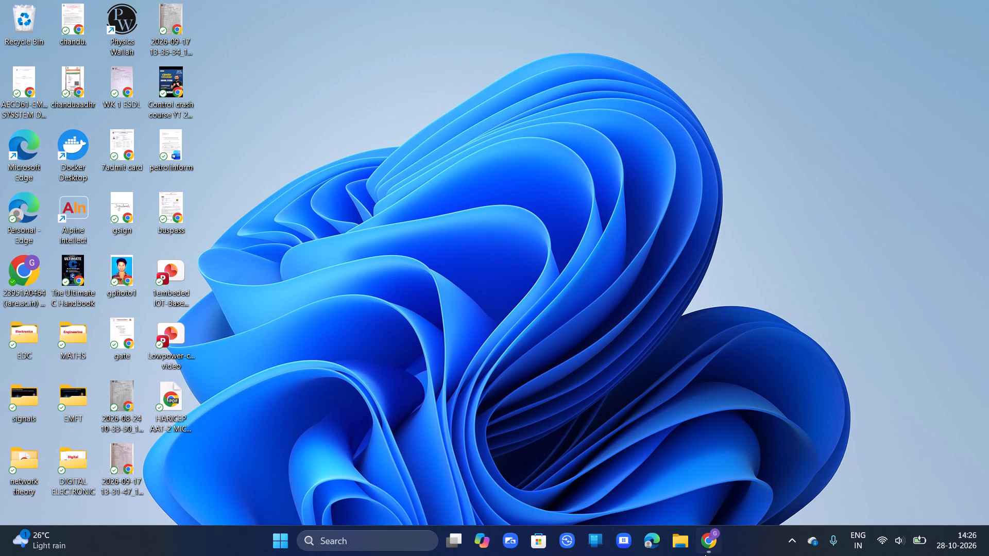
{"action": "left_click", "coordinate": [684, 550]}
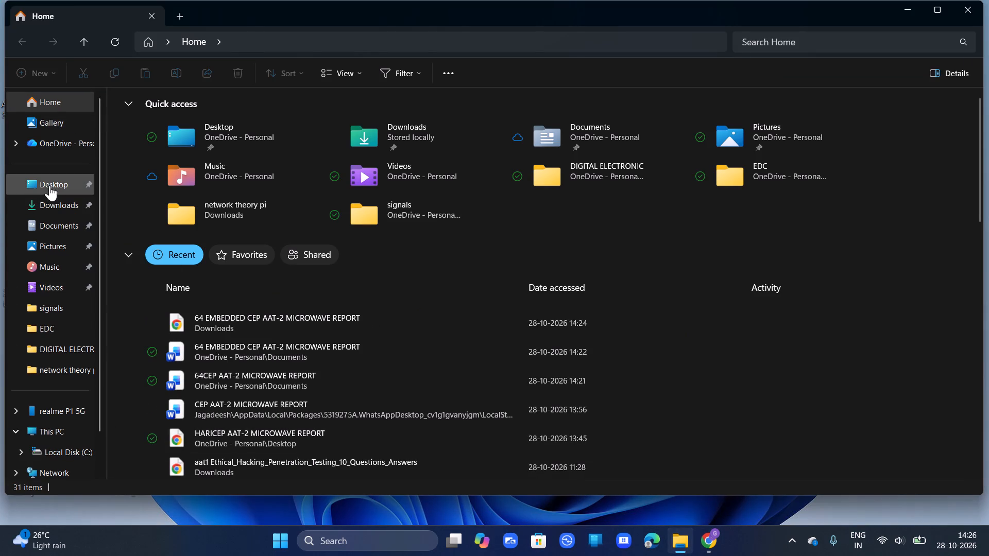
{"action": "left_click", "coordinate": [45, 222]}
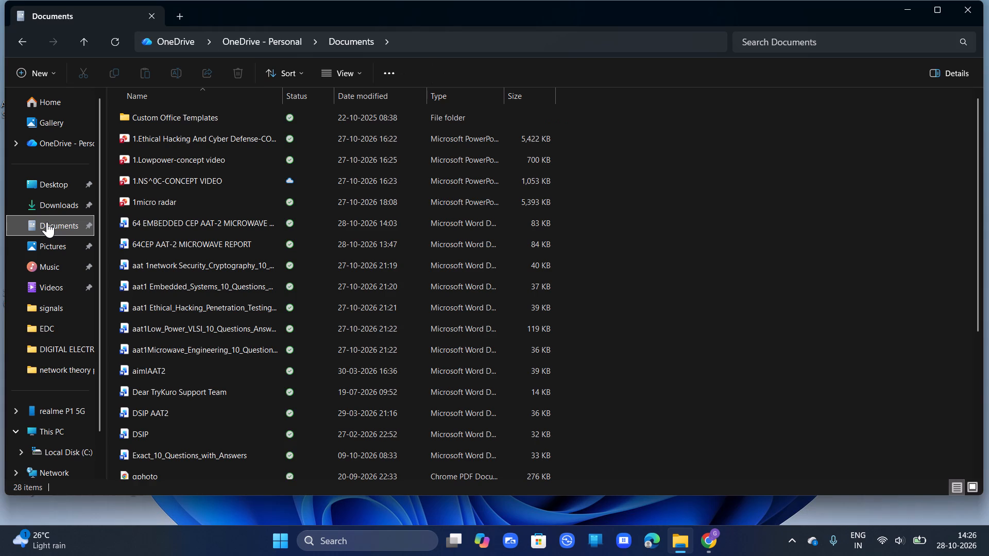
{"action": "double_click", "coordinate": [195, 223]}
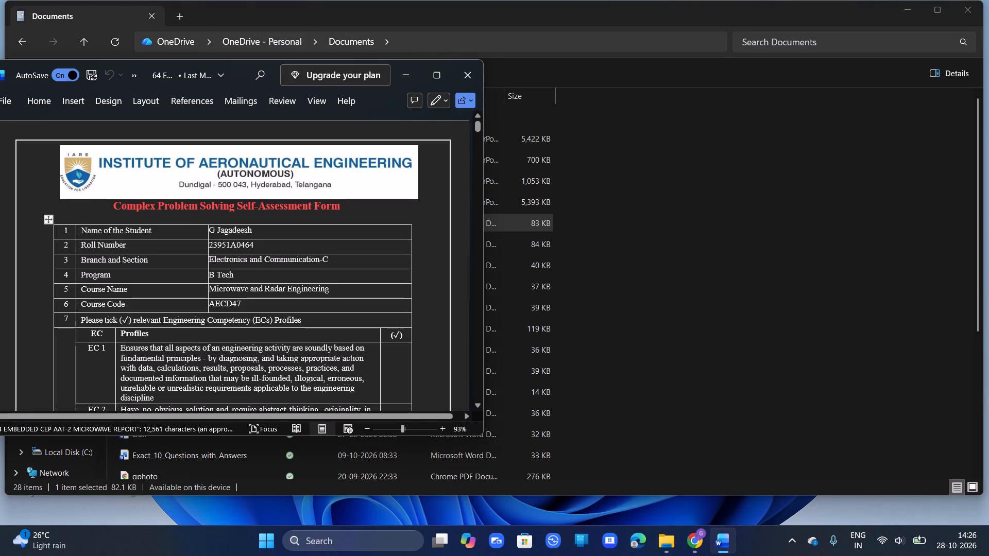
Clear the Course Name entry, Microwave and Radar Engineering, in the report's self-assessment form.
{"action": "left_click", "coordinate": [349, 292]}
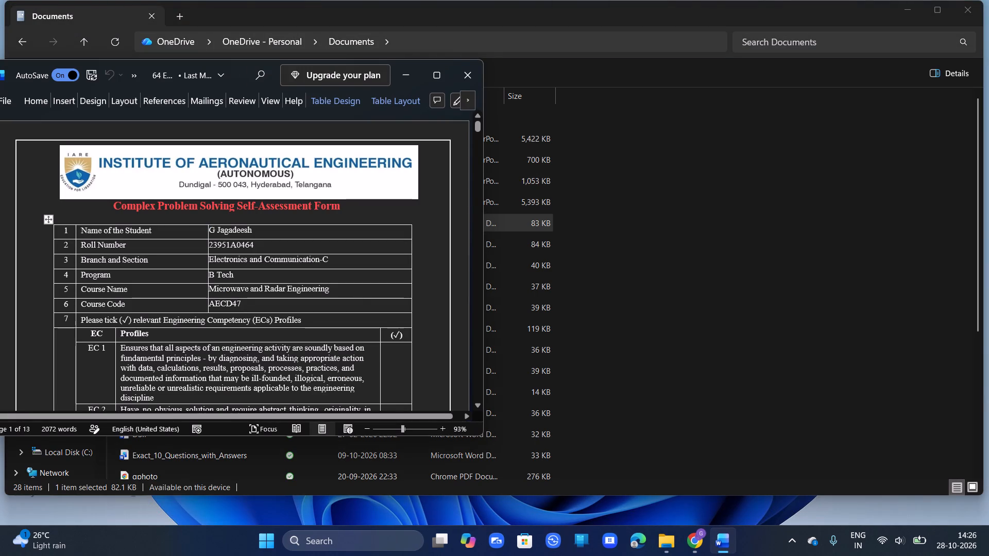
{"action": "key", "text": "BackSpace"}
{"action": "key", "text": "BackSpace"}
{"action": "key", "text": "BackSpace"}
{"action": "key", "text": "BackSpace"}
{"action": "key", "text": "BackSpace"}
{"action": "key", "text": "BackSpace"}
{"action": "key", "text": "BackSpace"}
{"action": "key", "text": "BackSpace"}
{"action": "key", "text": "BackSpace"}
{"action": "key", "text": "BackSpace"}
{"action": "key", "text": "BackSpace"}
{"action": "key", "text": "BackSpace"}
{"action": "key", "text": "BackSpace"}
{"action": "key", "text": "BackSpace"}
{"action": "key", "text": "BackSpace"}
{"action": "key", "text": "BackSpace"}
{"action": "key", "text": "BackSpace"}
{"action": "key", "text": "BackSpace"}
{"action": "key", "text": "BackSpace"}
{"action": "key", "text": "BackSpace"}
{"action": "key", "text": "BackSpace"}
{"action": "key", "text": "BackSpace"}
{"action": "key", "text": "BackSpace"}
{"action": "key", "text": "BackSpace"}
{"action": "key", "text": "BackSpace"}
{"action": "key", "text": "BackSpace"}
{"action": "key", "text": "BackSpace"}
{"action": "key", "text": "BackSpace"}
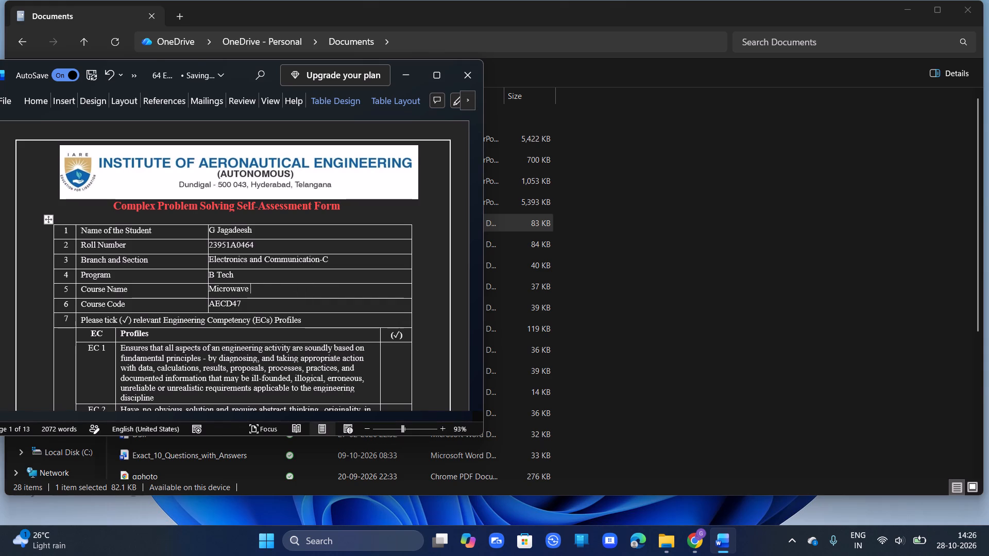
{"action": "key", "text": "BackSpace"}
{"action": "key", "text": "BackSpace"}
{"action": "key", "text": "BackSpace"}
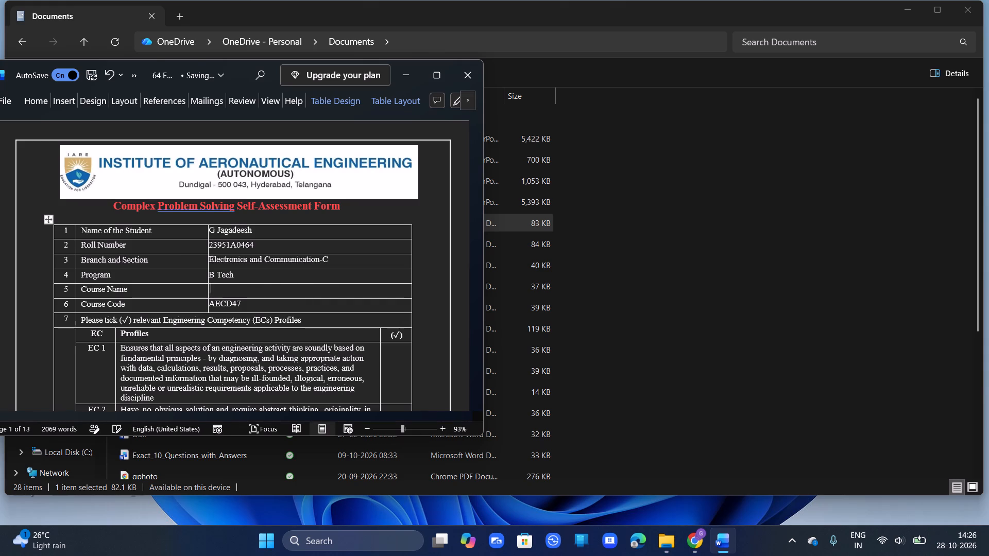
Arrange the Word report beside the browser and bring up the AAT-II page listing the course codes and names.
{"action": "left_click", "coordinate": [432, 76]}
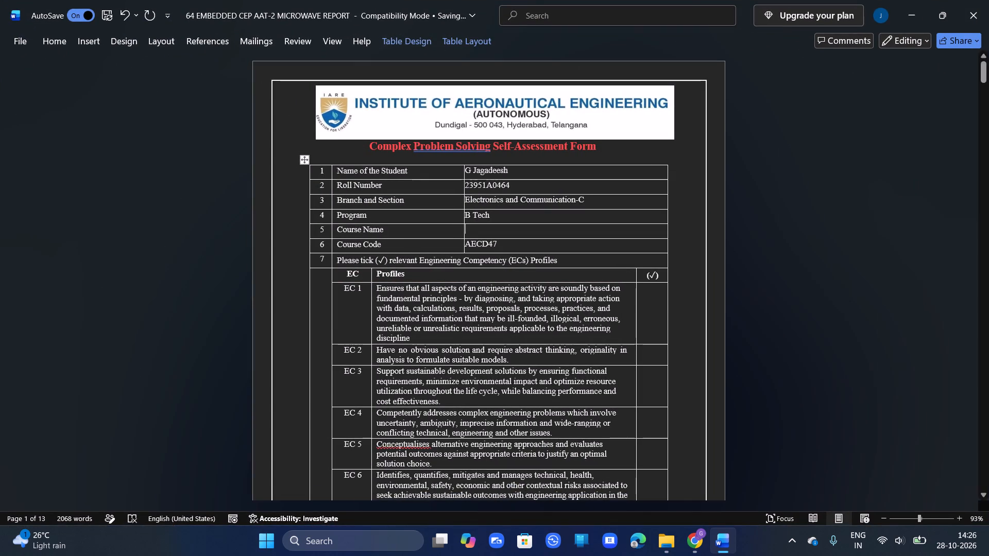
{"action": "left_click", "coordinate": [946, 15]}
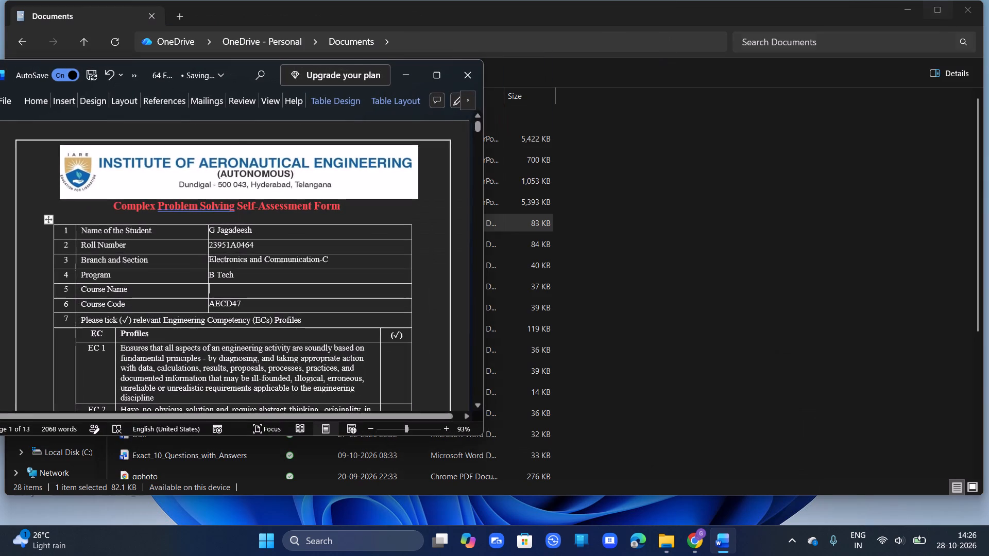
{"action": "left_click", "coordinate": [921, 8]}
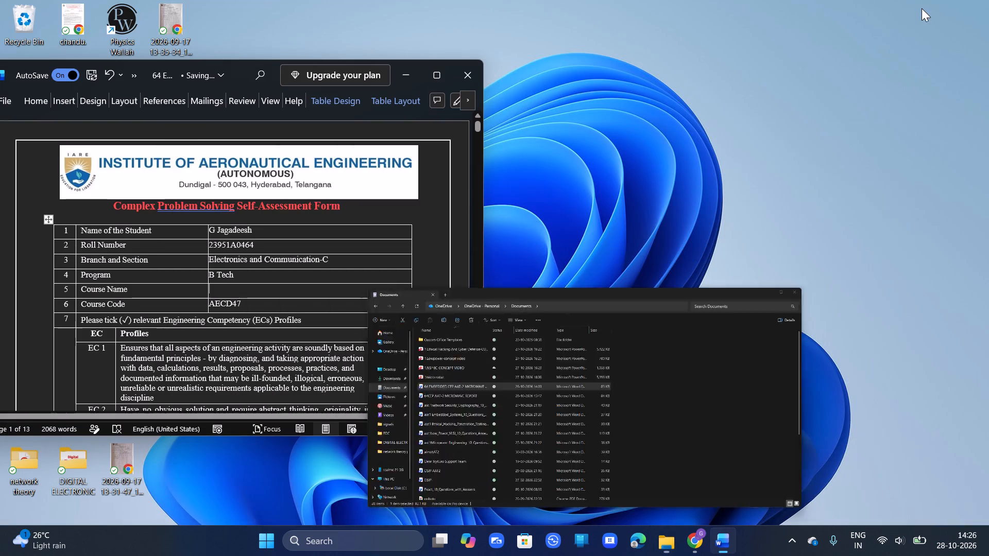
{"action": "left_click_drag", "start_coordinate": [405, 61], "coordinate": [544, 97]}
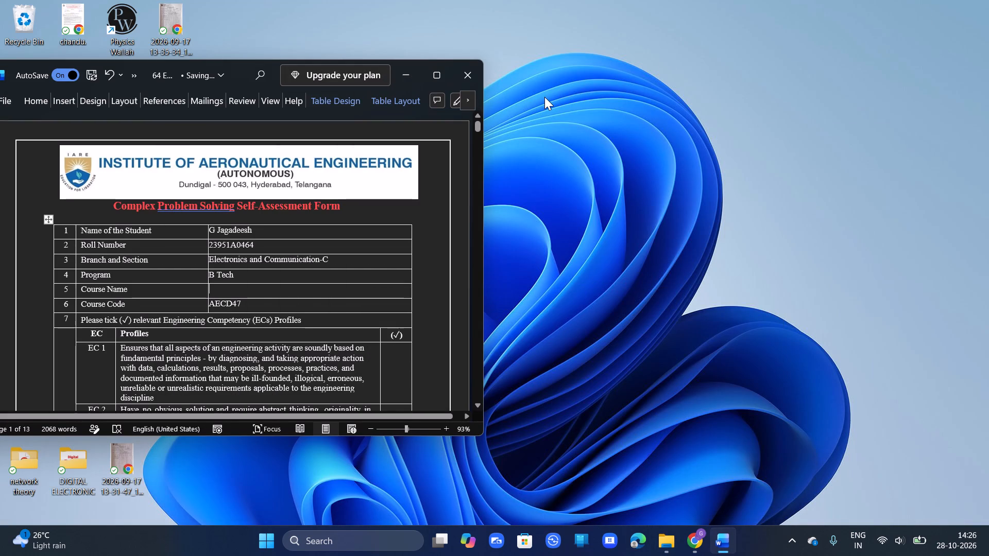
{"action": "left_click_drag", "start_coordinate": [544, 97], "coordinate": [544, 97]}
{"action": "left_click_drag", "start_coordinate": [241, 64], "coordinate": [262, 68]}
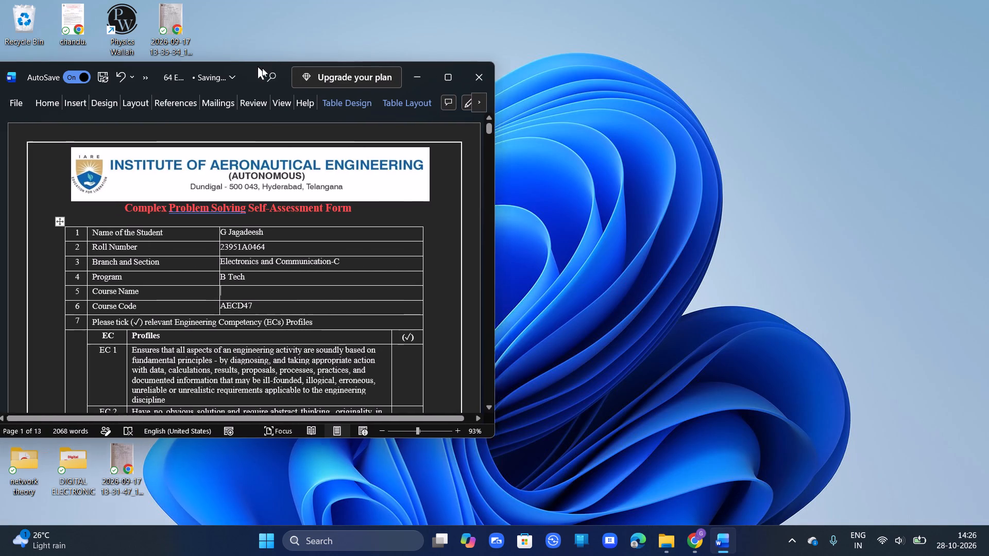
{"action": "left_click_drag", "start_coordinate": [262, 68], "coordinate": [630, 52]}
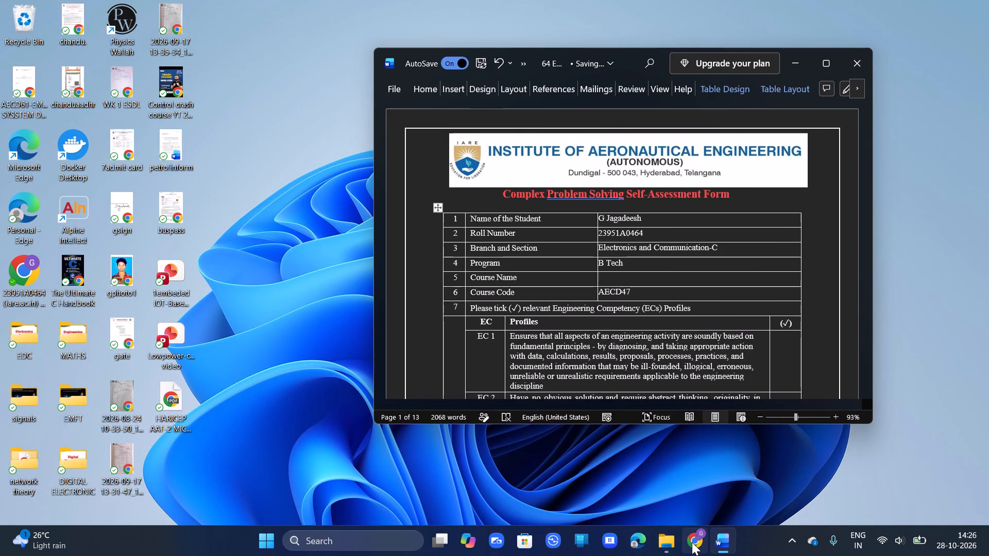
{"action": "left_click", "coordinate": [693, 489]}
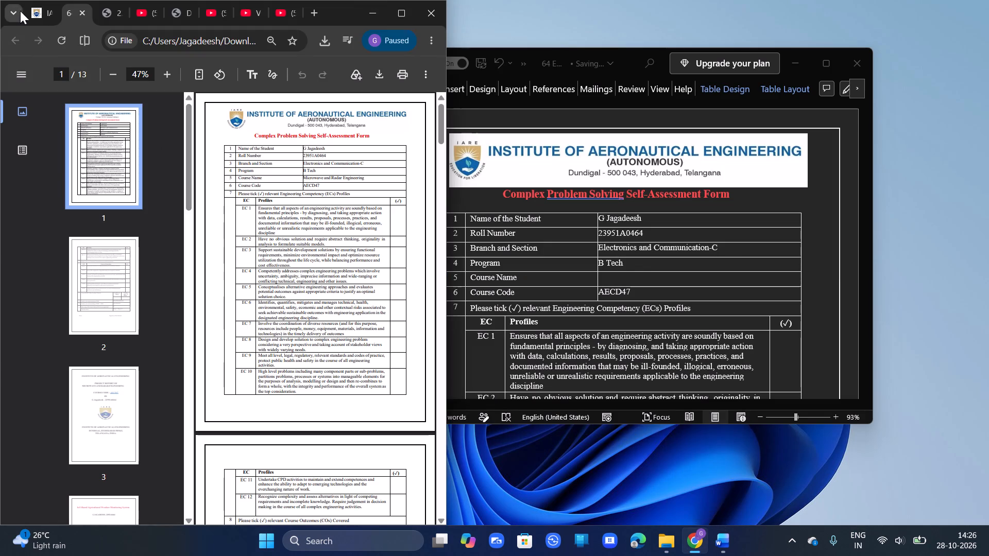
{"action": "left_click", "coordinate": [33, 9]}
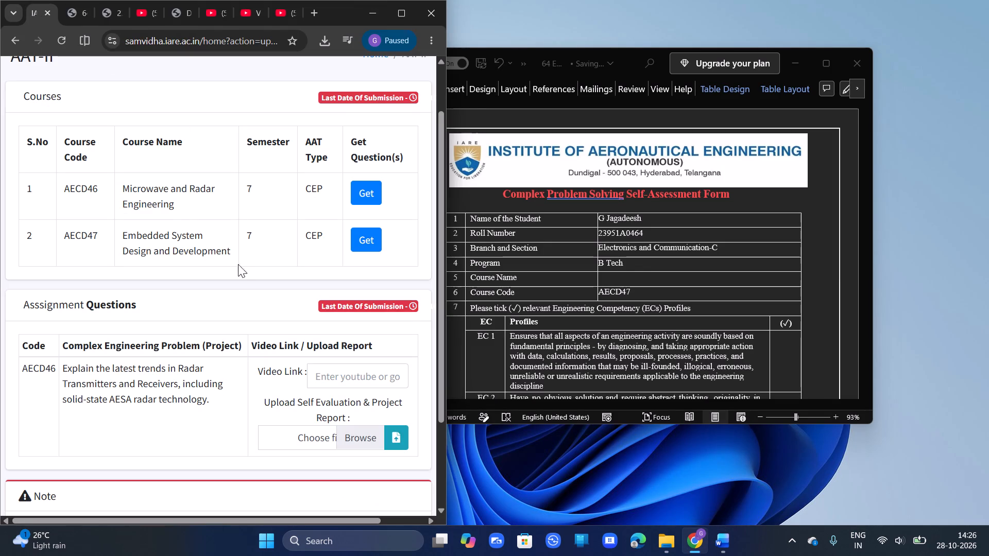
Enter Embedded System Design And Development as the Course Name in the report's self-assessment form.
{"action": "left_click", "coordinate": [636, 272]}
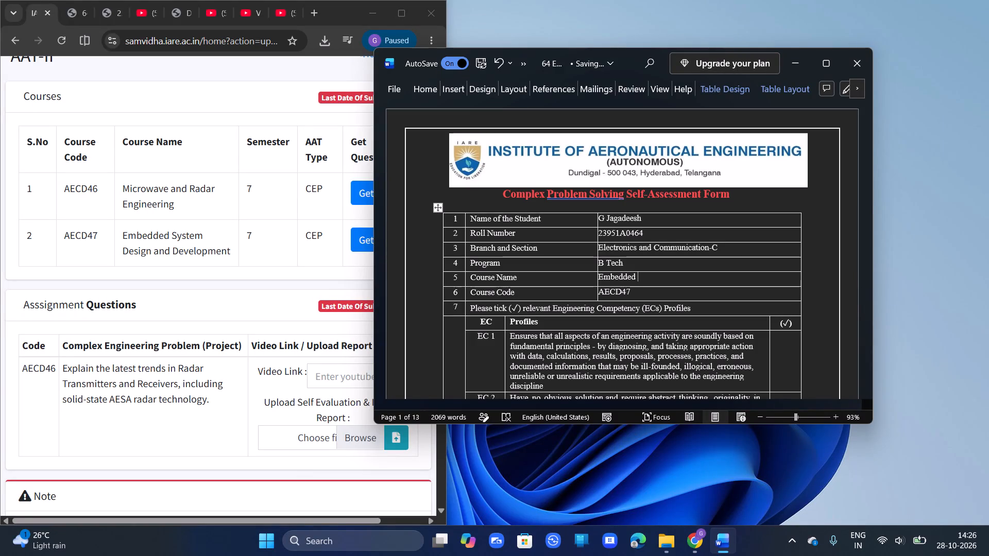
{"action": "type", "text": "System"}
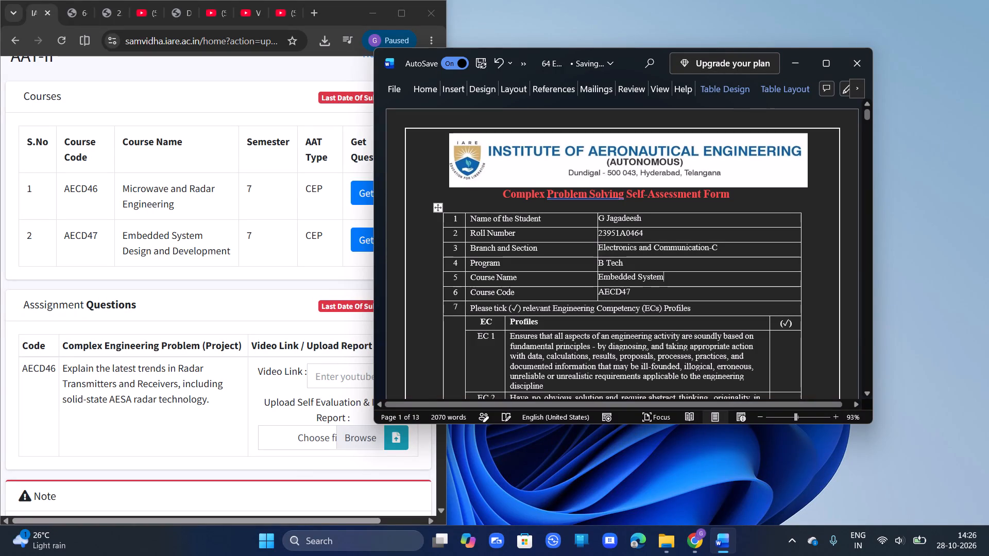
{"action": "key", "text": "space"}
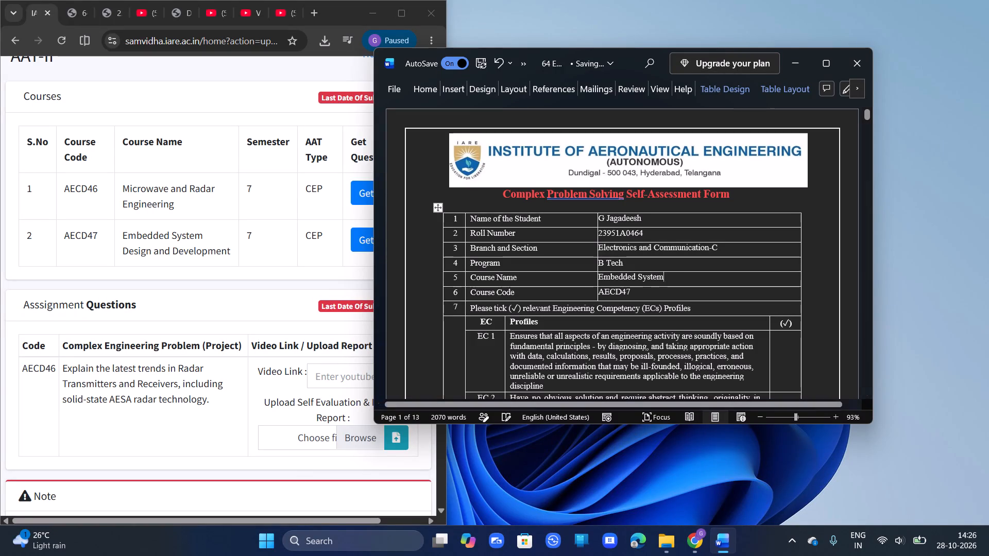
{"action": "type", "text": "DEsign"}
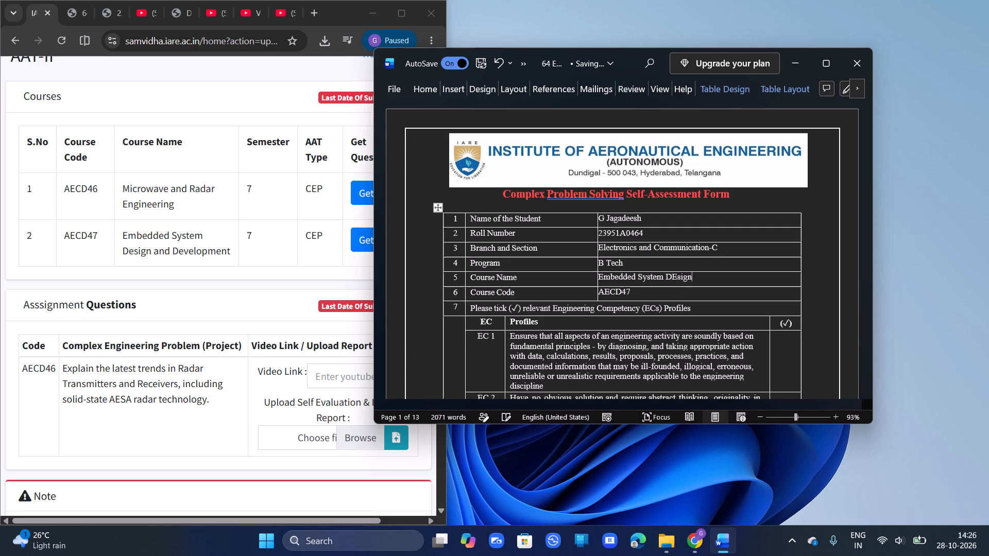
{"action": "key", "text": "space"}
{"action": "type", "text": "ANd"}
{"action": "key", "text": "space"}
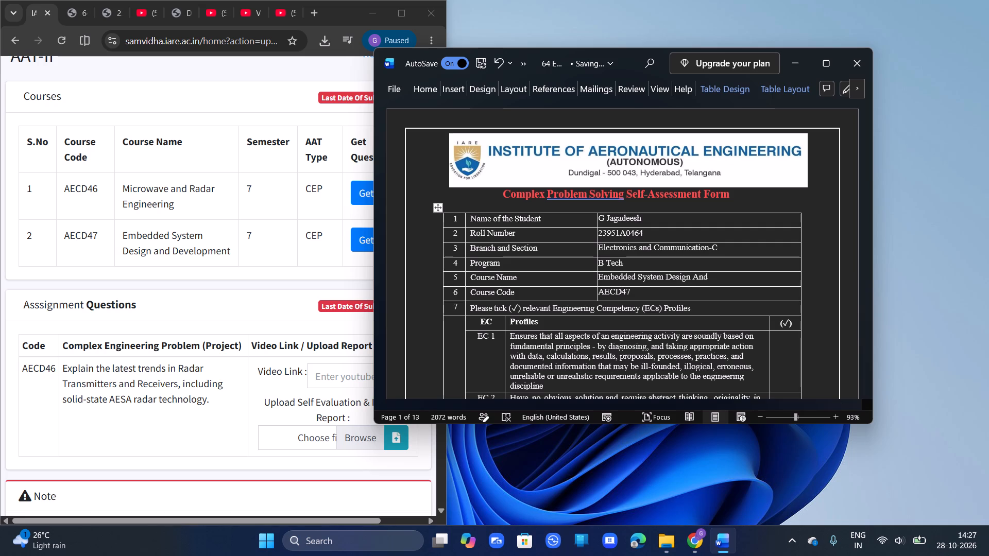
{"action": "type", "text": "De"}
{"action": "type", "text": "velop"}
{"action": "type", "text": "ment"}
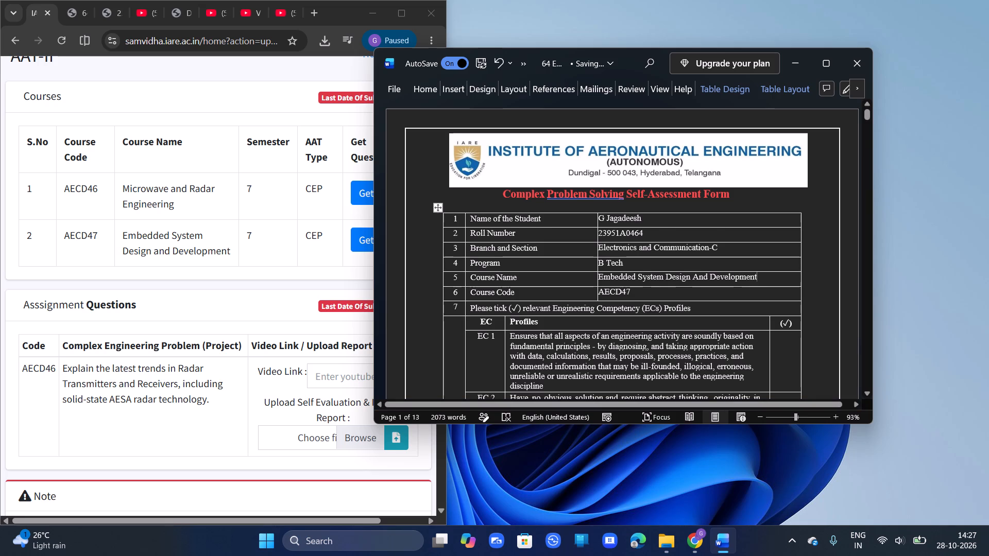
Examine the engineering competency and course outcome tables in the self-assessment form, returning to the student details.
{"action": "scroll", "coordinate": [708, 291], "scroll_direction": "down", "scroll_amount": 9}
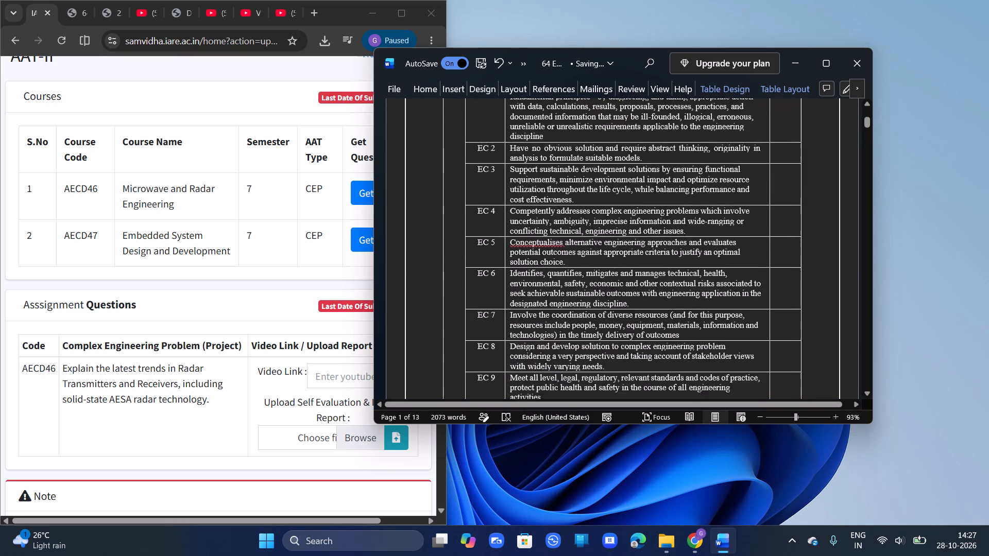
{"action": "scroll", "coordinate": [708, 291], "scroll_direction": "down", "scroll_amount": 15}
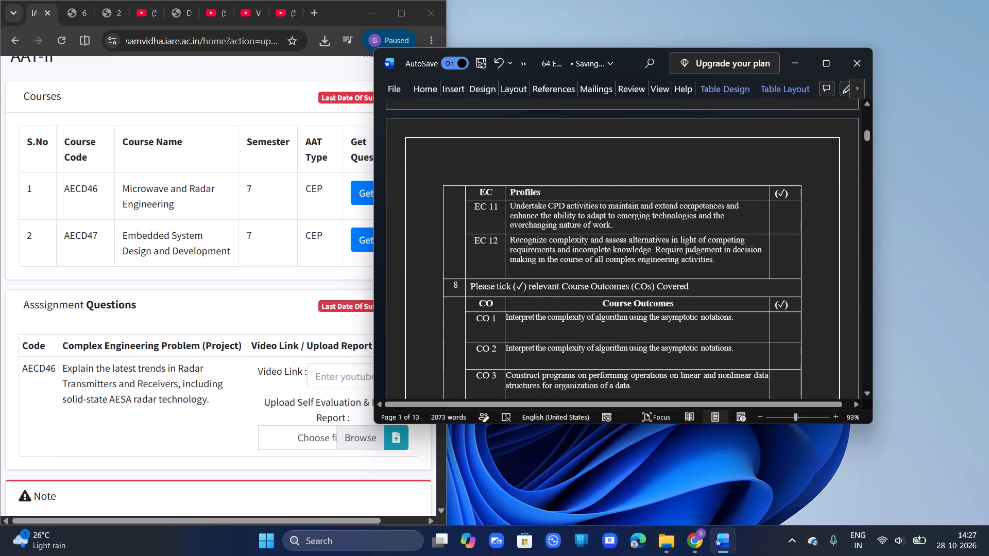
{"action": "scroll", "coordinate": [708, 291], "scroll_direction": "up", "scroll_amount": 20}
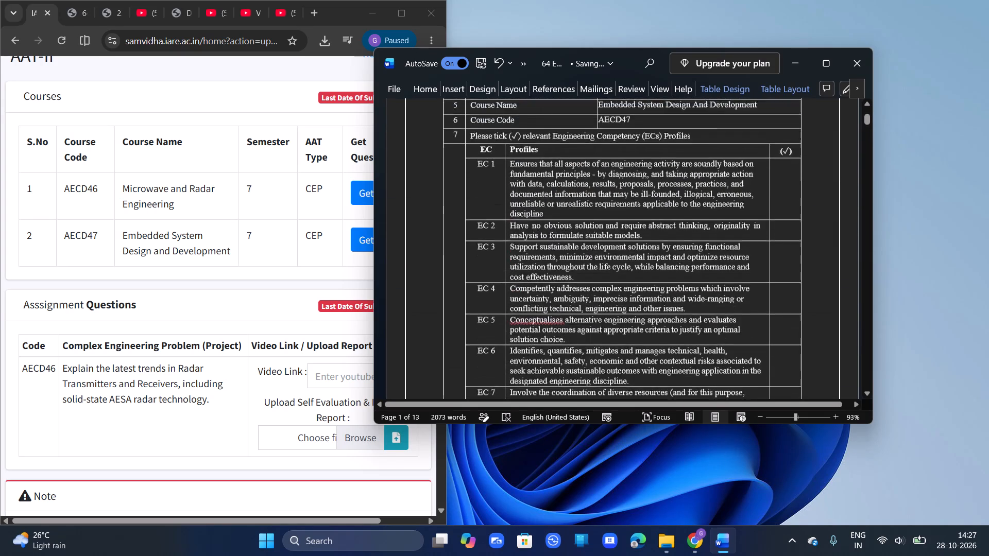
{"action": "scroll", "coordinate": [708, 291], "scroll_direction": "up", "scroll_amount": 9}
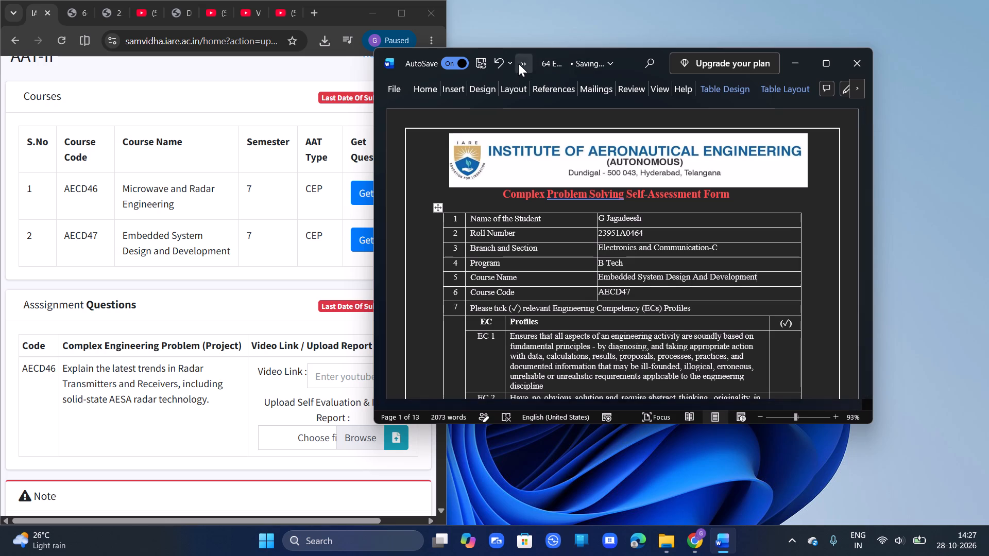
Save the report and rename the file as 1.64 EMBEDDED CEP AAT-2 MICROWAVE REPORT.
{"action": "left_click", "coordinate": [483, 65]}
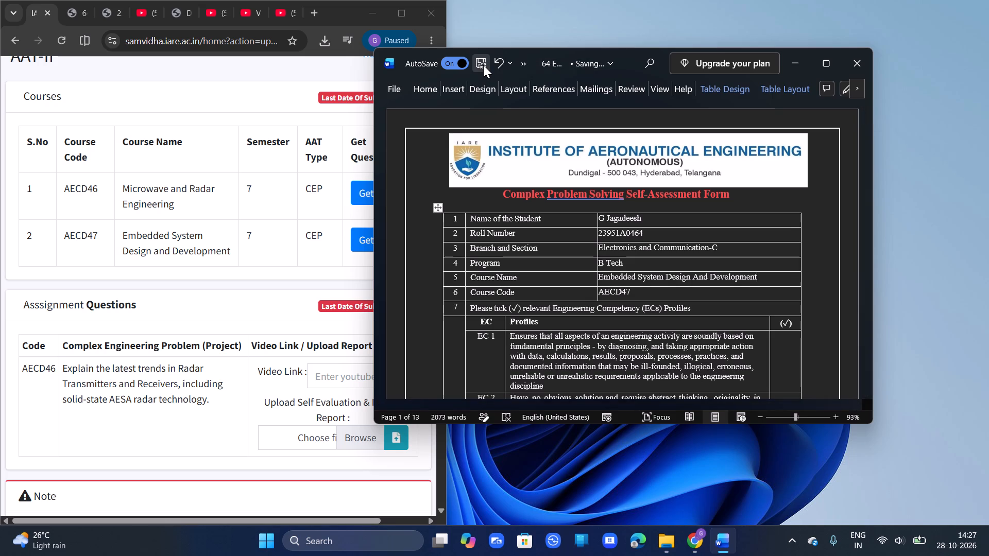
{"action": "double_click", "coordinate": [483, 65]}
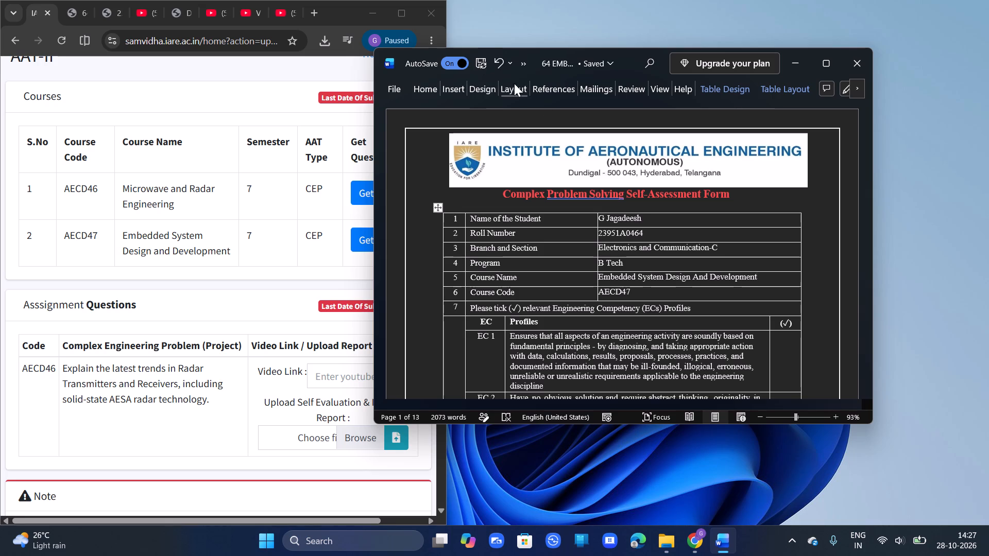
{"action": "left_click", "coordinate": [605, 69]}
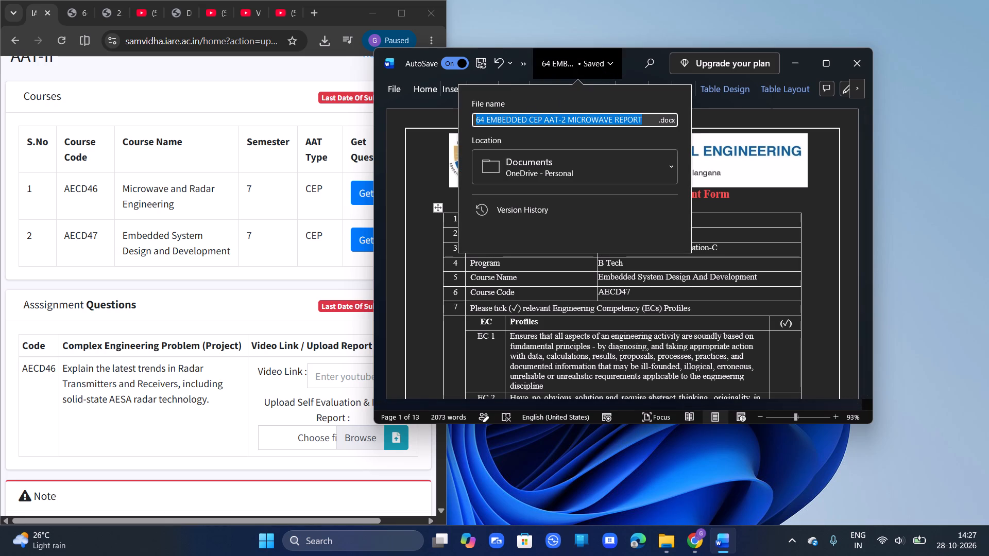
{"action": "left_click", "coordinate": [478, 117]}
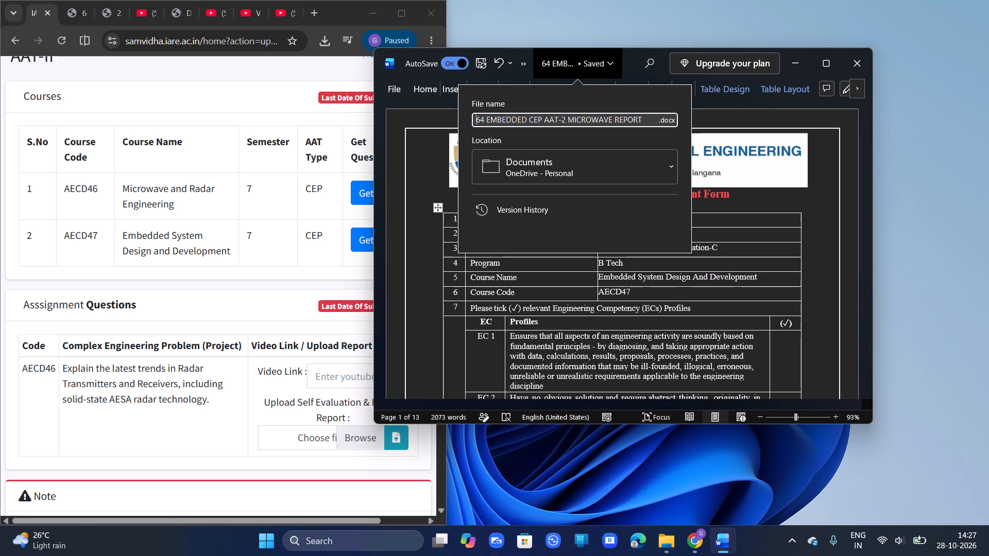
{"action": "key", "text": "1"}
{"action": "key", "text": "period"}
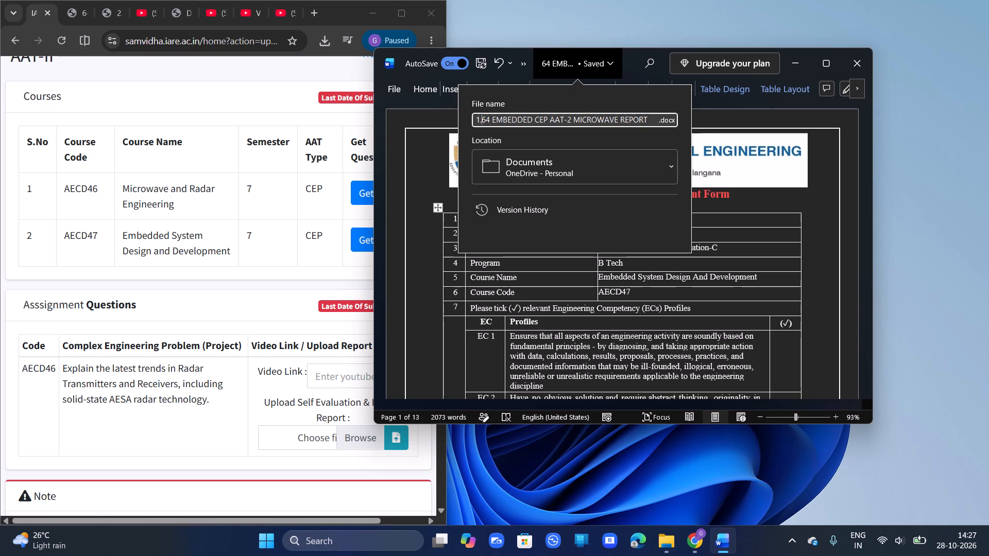
{"action": "left_click", "coordinate": [823, 162]}
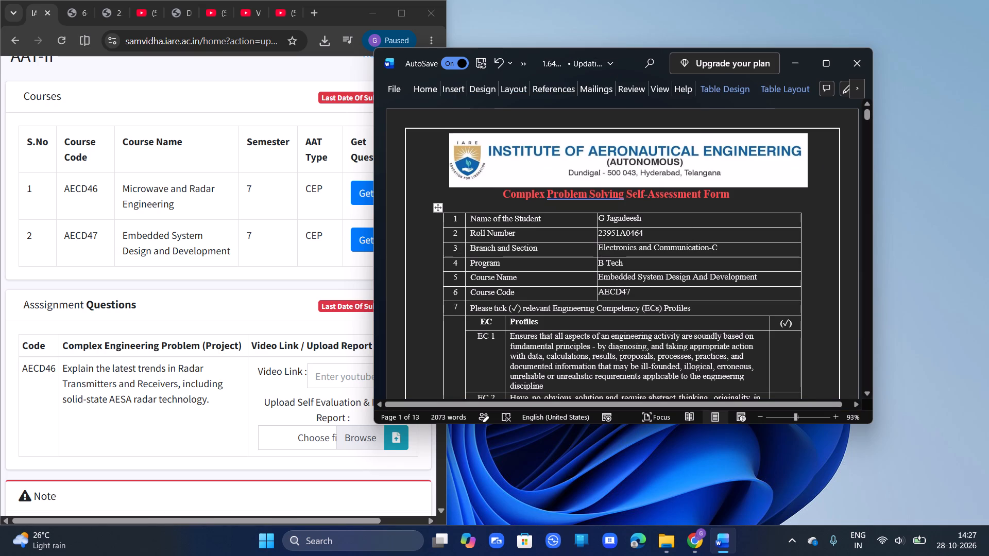
Replace the course name under PROJECT REPORT OF on the report's cover page with EMBEDDED SYSTEM DESIGN AND DEVELOPMENT.
{"action": "scroll", "coordinate": [698, 277], "scroll_direction": "down", "scroll_amount": 1}
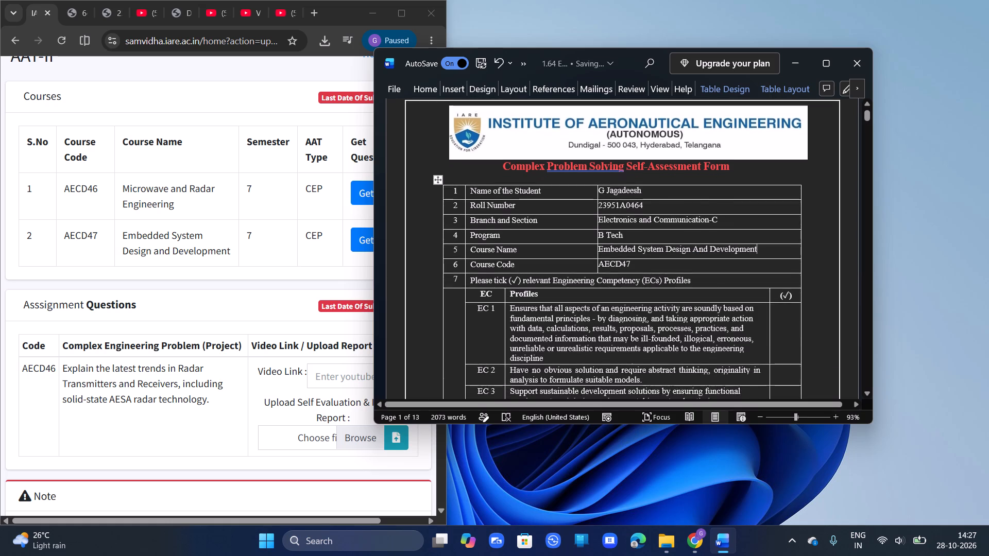
{"action": "scroll", "coordinate": [698, 277], "scroll_direction": "down", "scroll_amount": 7}
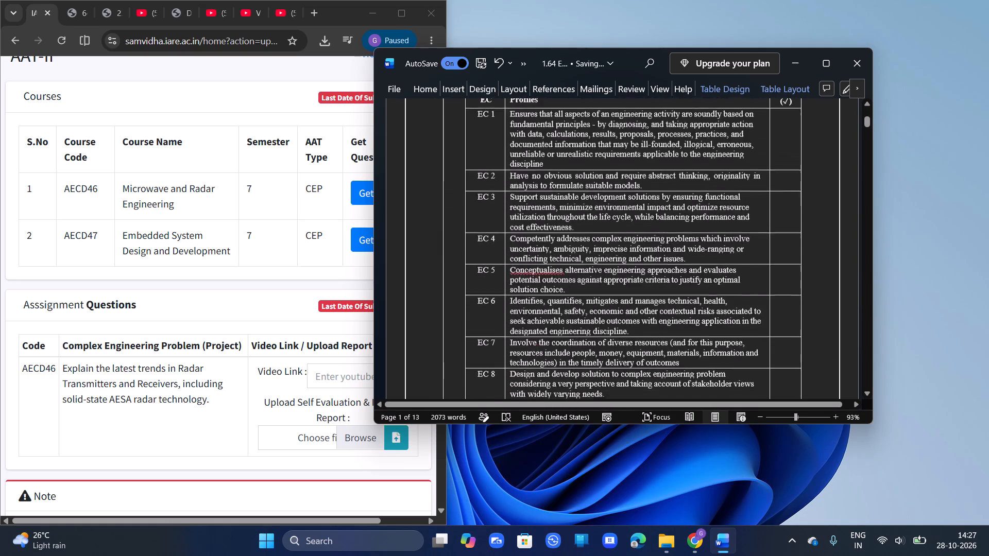
{"action": "scroll", "coordinate": [698, 277], "scroll_direction": "down", "scroll_amount": 19}
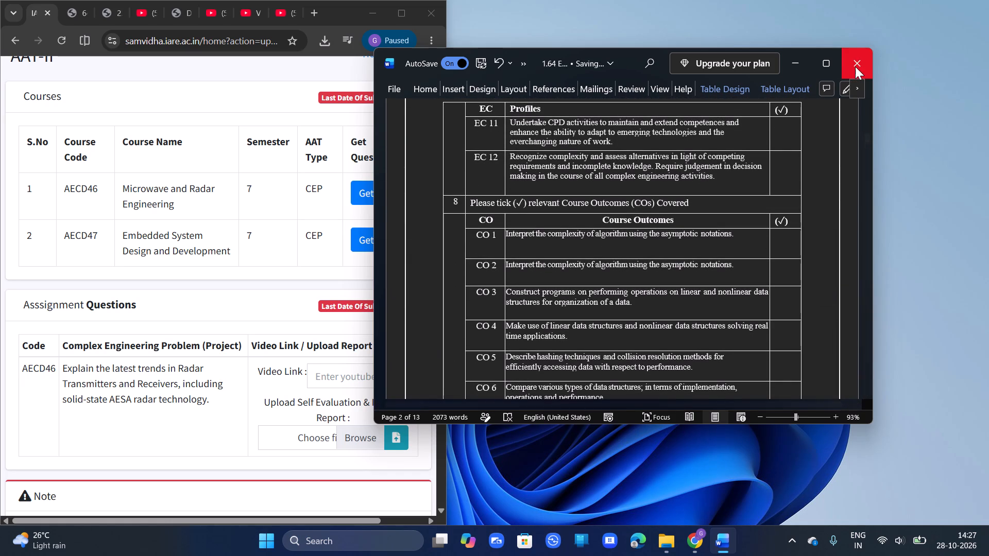
{"action": "scroll", "coordinate": [649, 298], "scroll_direction": "down", "scroll_amount": 2}
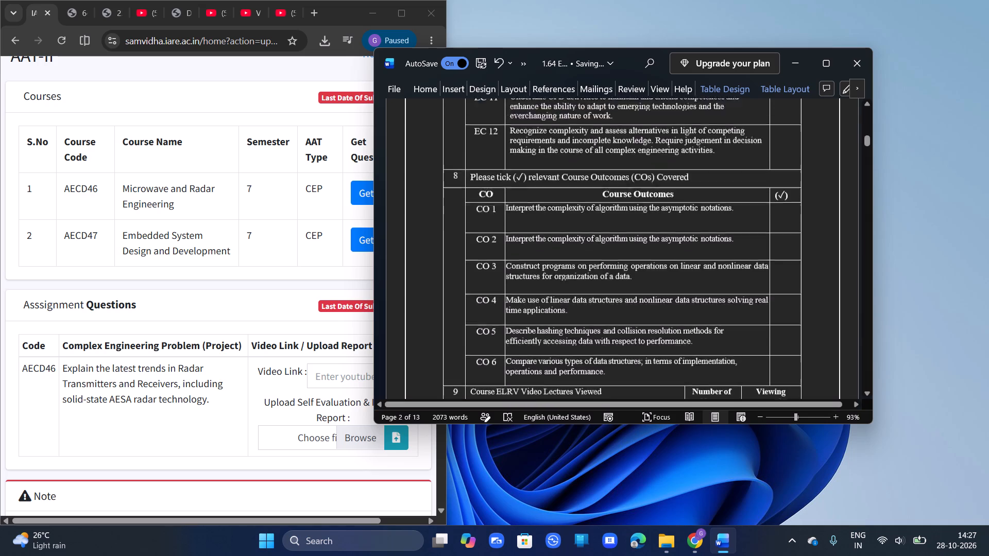
{"action": "scroll", "coordinate": [645, 302], "scroll_direction": "down", "scroll_amount": 18}
{"action": "scroll", "coordinate": [647, 294], "scroll_direction": "down", "scroll_amount": 6}
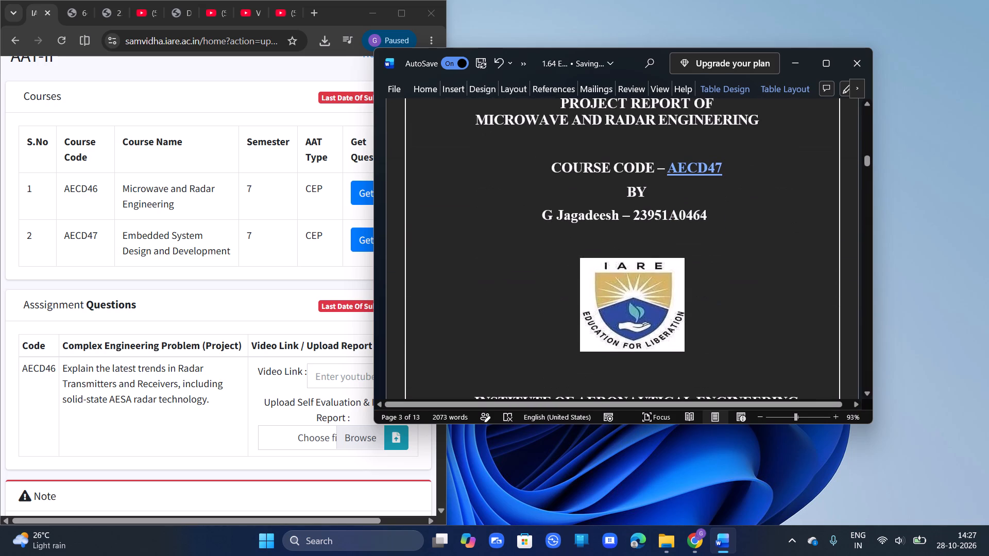
{"action": "scroll", "coordinate": [647, 294], "scroll_direction": "down", "scroll_amount": 5}
{"action": "scroll", "coordinate": [647, 294], "scroll_direction": "up", "scroll_amount": 9}
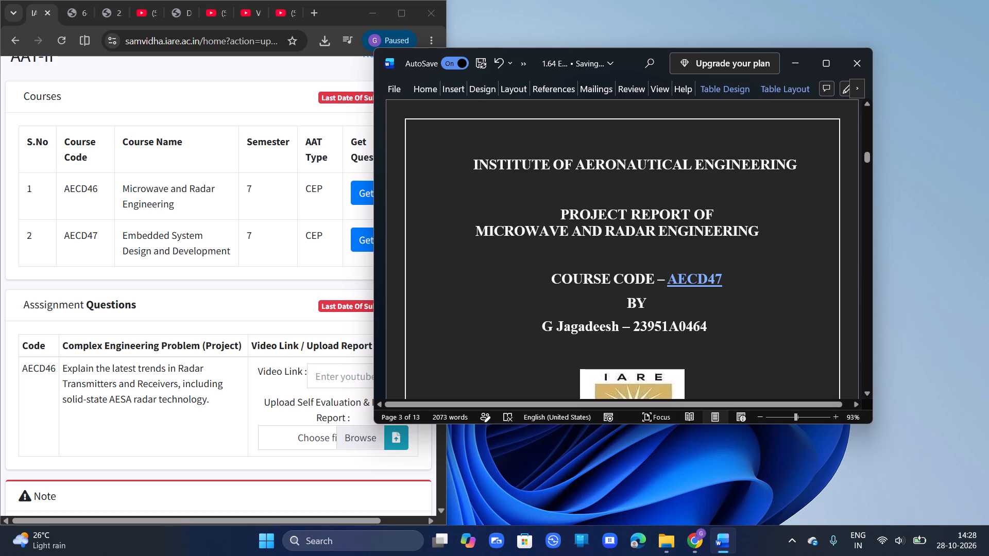
{"action": "left_click_drag", "start_coordinate": [470, 231], "coordinate": [675, 255]}
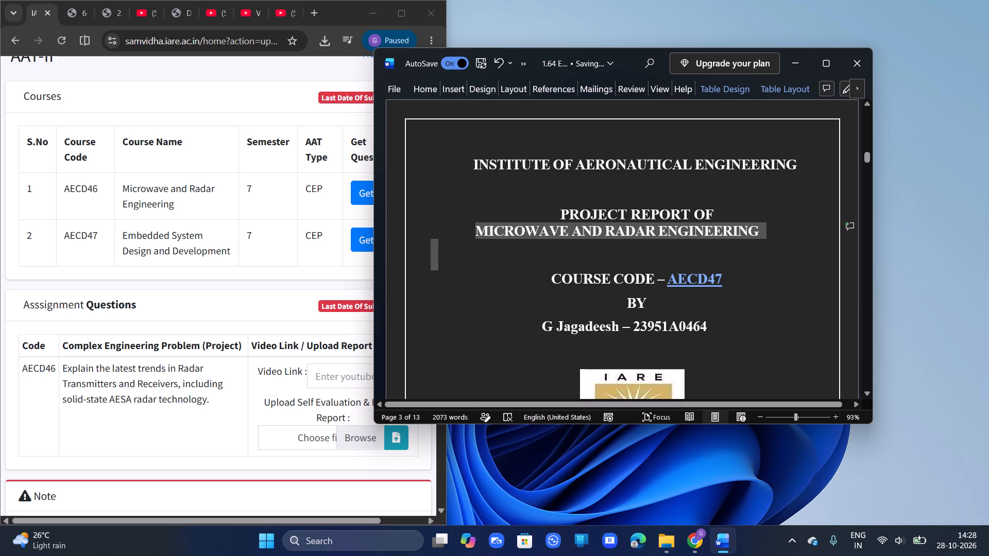
{"action": "left_click_drag", "start_coordinate": [675, 255], "coordinate": [714, 248]}
{"action": "key", "text": "BackSpace"}
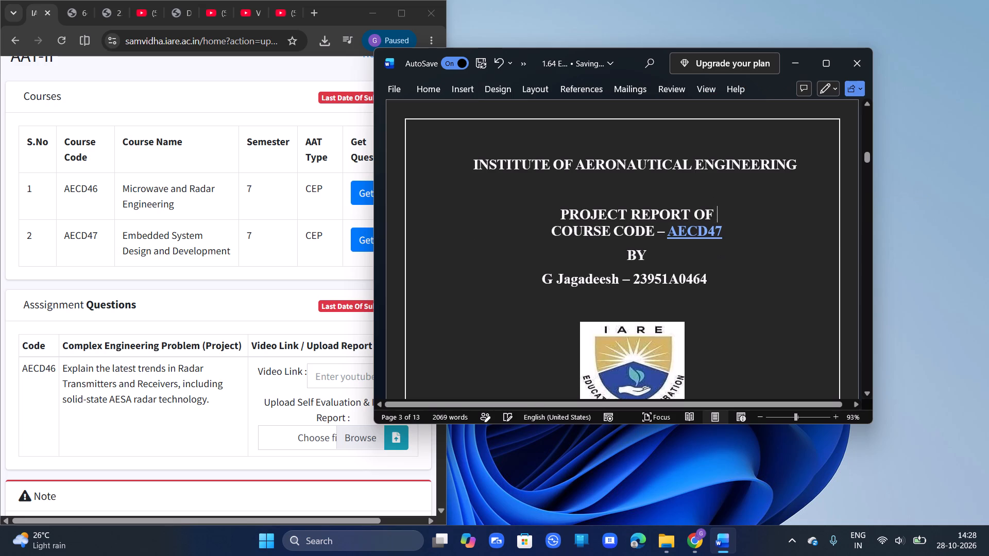
{"action": "key", "text": "Return"}
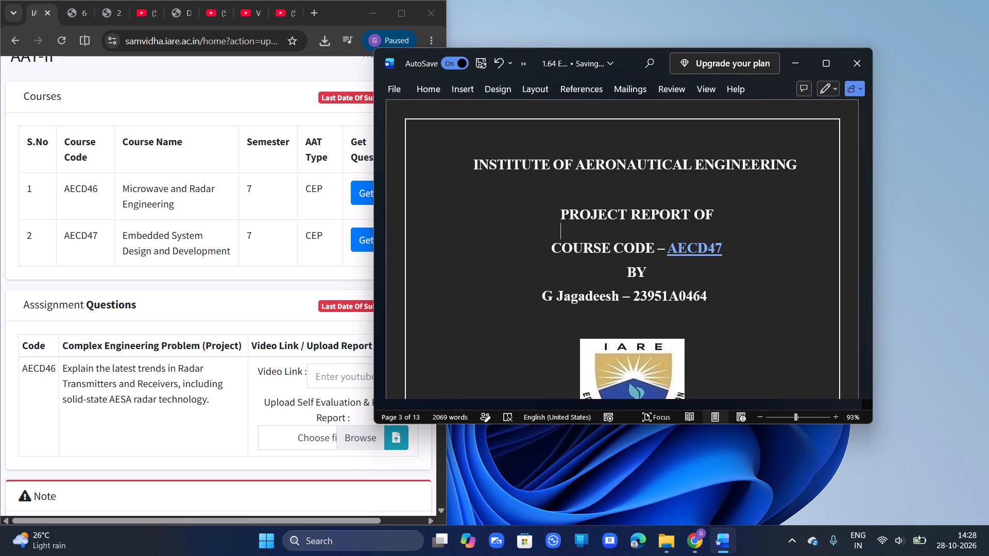
{"action": "type", "text": "EMBEDDED"}
{"action": "key", "text": "space"}
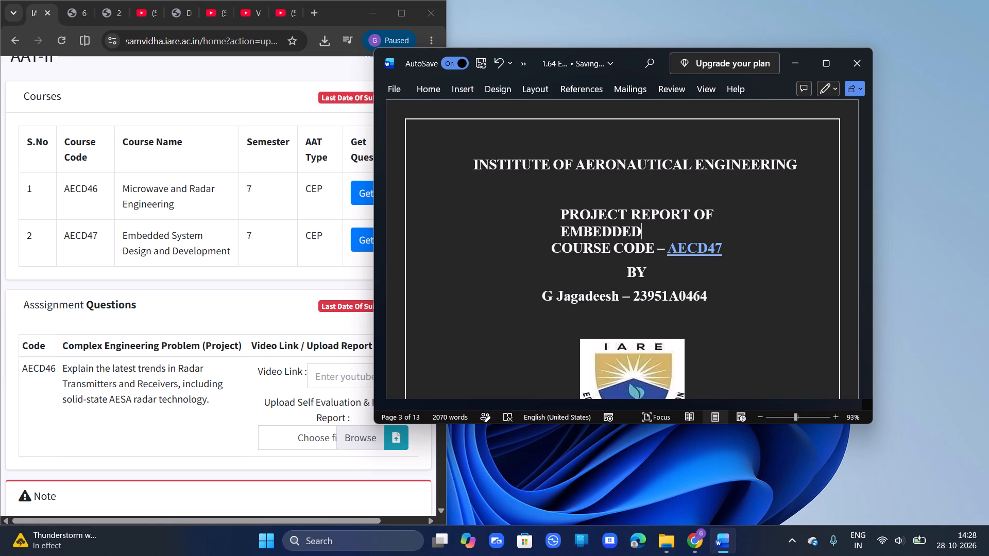
{"action": "type", "text": "S"}
{"action": "type", "text": "YSTEM"}
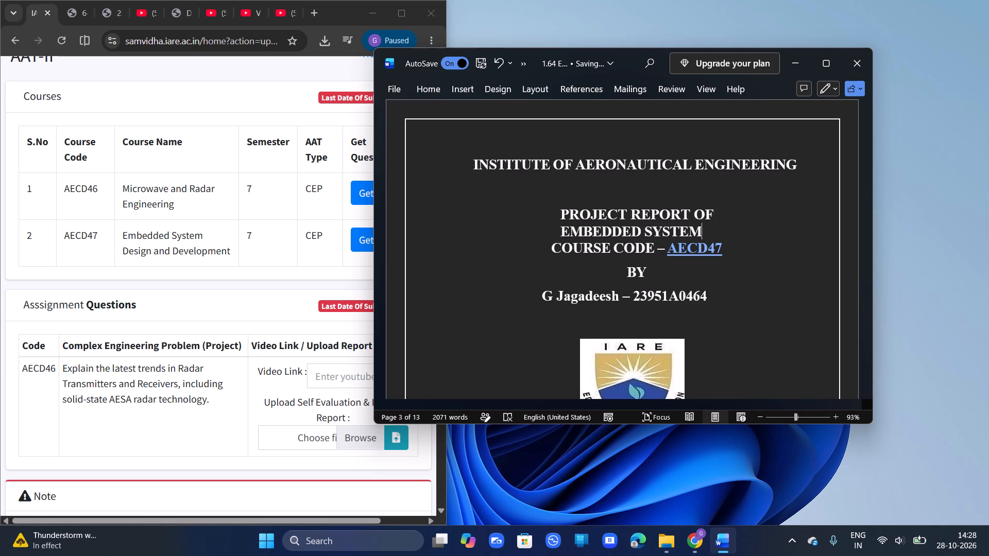
{"action": "key", "text": "space"}
{"action": "type", "text": "DESIGN AND"}
{"action": "key", "text": "space"}
{"action": "type", "text": "DEVELOPMENT"}
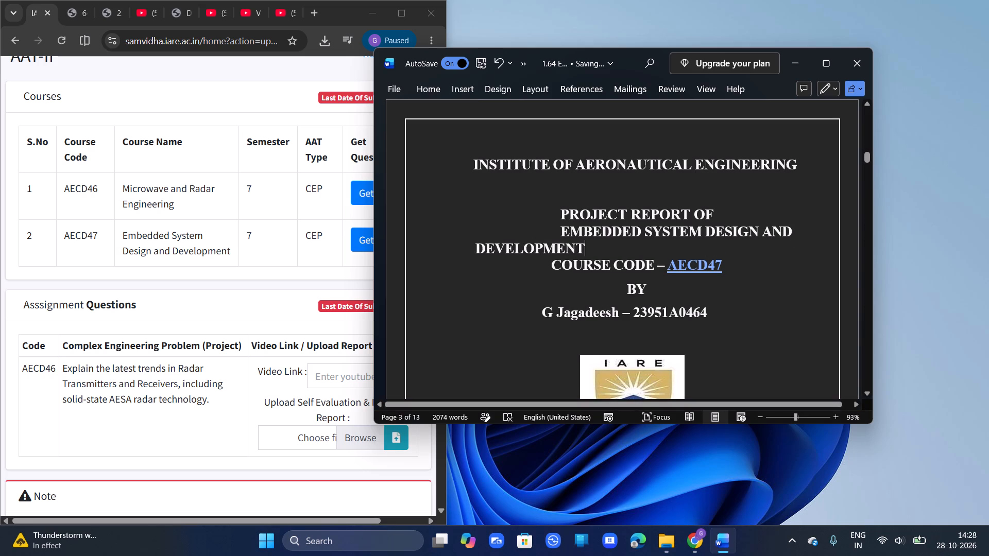
Remove the first-line indent from the EMBEDDED SYSTEM DESIGN AND DEVELOPMENT title.
{"action": "left_click", "coordinate": [558, 228]}
{"action": "key", "text": "BackSpace"}
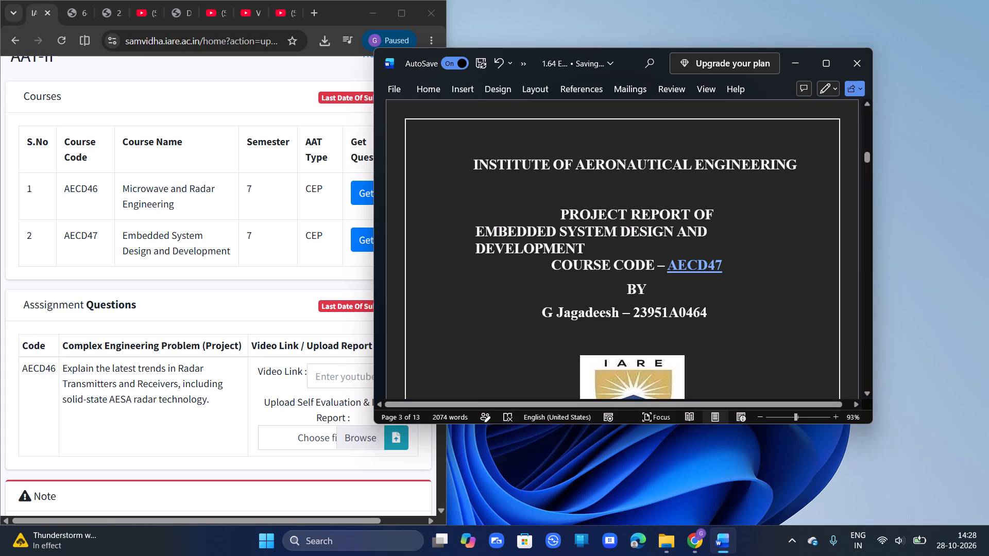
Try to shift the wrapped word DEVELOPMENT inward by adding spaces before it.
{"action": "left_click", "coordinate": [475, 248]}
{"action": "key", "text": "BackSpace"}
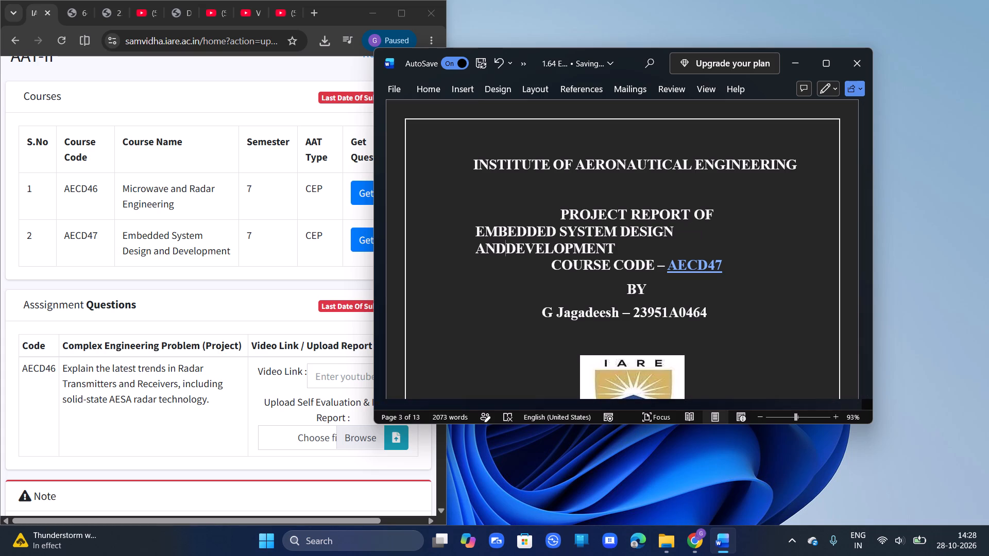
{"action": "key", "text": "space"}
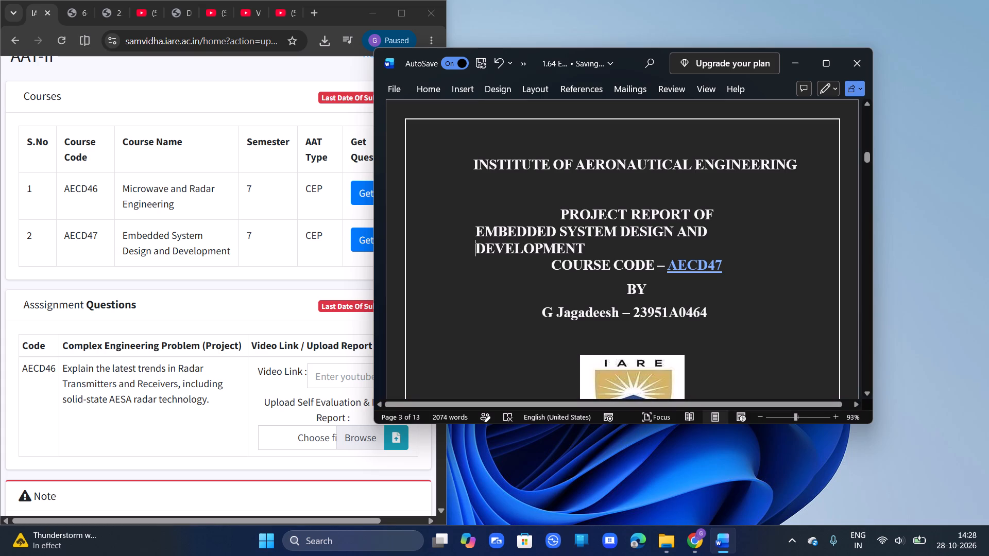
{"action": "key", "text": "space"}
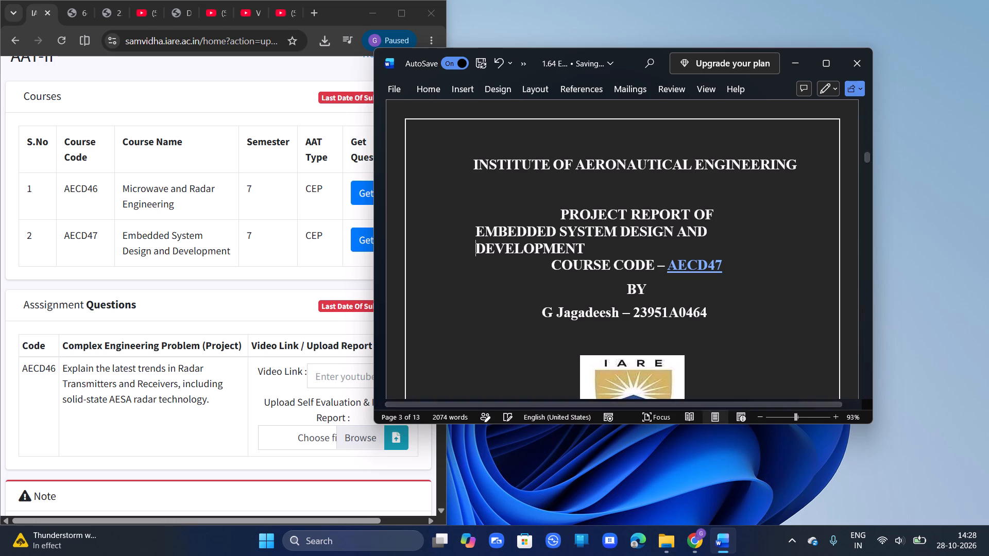
Shift the first line of the course name inward with seven leading spaces.
{"action": "left_click", "coordinate": [473, 229]}
{"action": "key", "text": "space"}
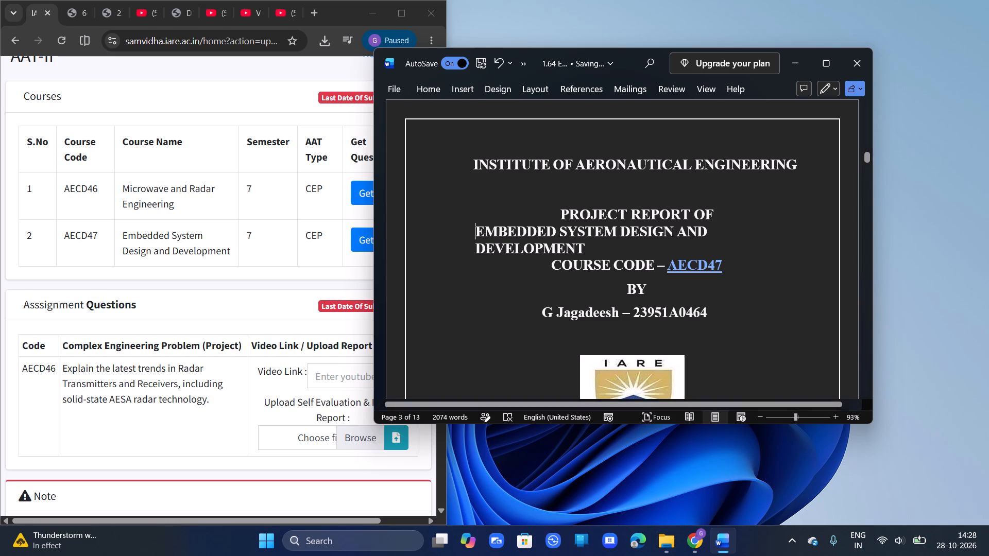
{"action": "key", "text": "space"}
{"action": "key", "text": "space"}
{"action": "key", "text": "space"}
{"action": "key", "text": "space"}
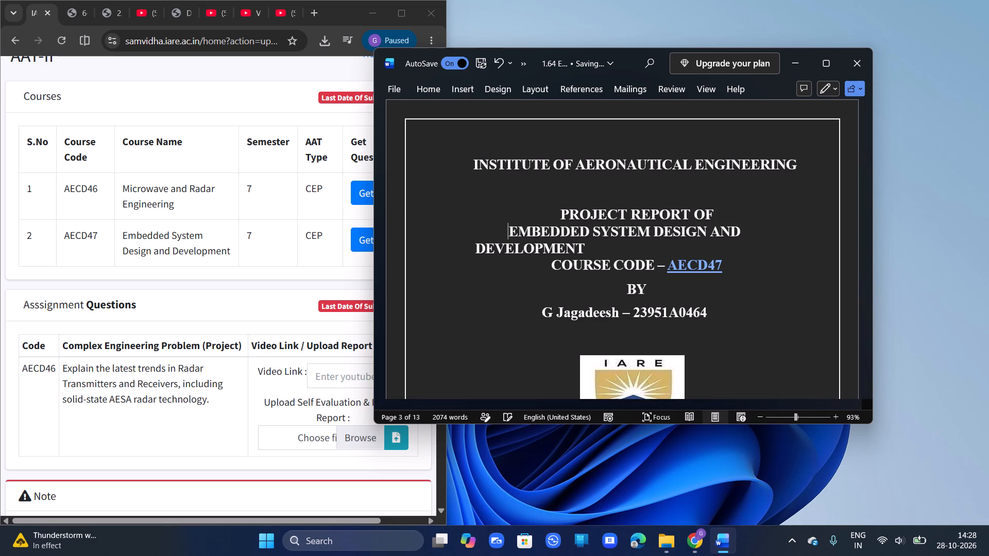
{"action": "key", "text": "space"}
{"action": "key", "text": "space"}
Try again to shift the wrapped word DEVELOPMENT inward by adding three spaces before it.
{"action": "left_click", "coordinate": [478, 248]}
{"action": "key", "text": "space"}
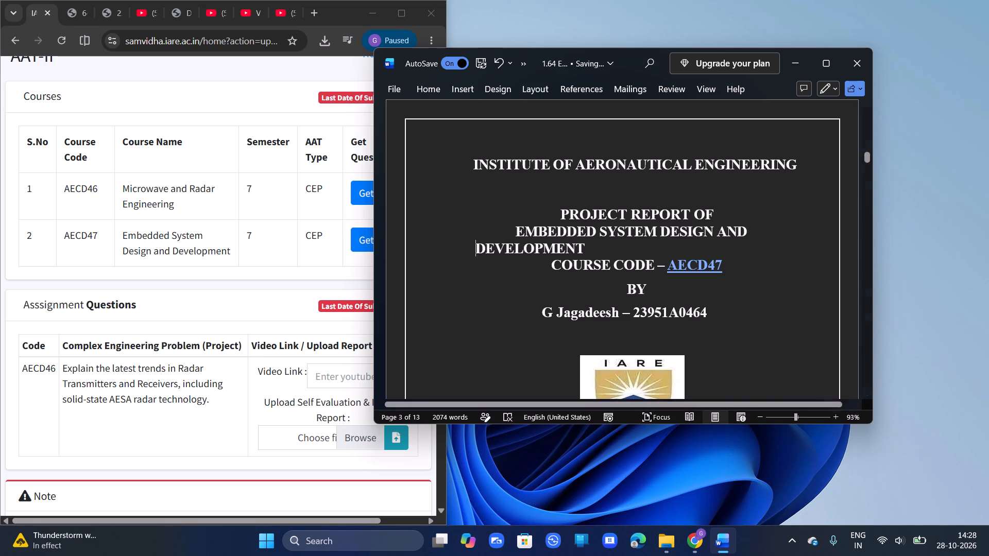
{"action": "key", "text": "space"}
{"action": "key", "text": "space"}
Break the course name before AND, and shift the new AND DEVELOPMENT line inward with ten leading spaces.
{"action": "left_click", "coordinate": [719, 229]}
{"action": "key", "text": "Return"}
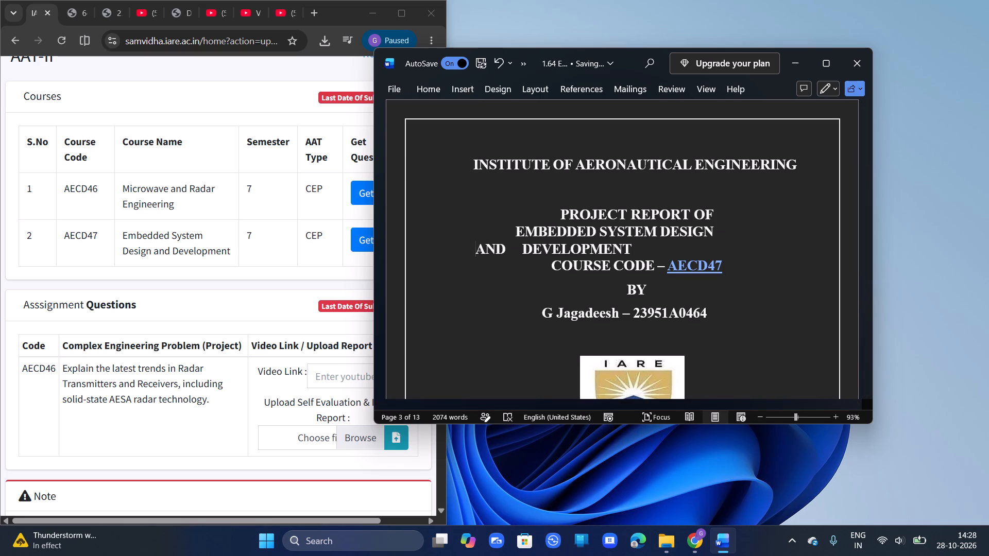
{"action": "key", "text": "space"}
{"action": "key", "text": "space"}
{"action": "key", "text": "space"}
{"action": "key", "text": "space"}
{"action": "key", "text": "space"}
{"action": "key", "text": "space"}
{"action": "key", "text": "space"}
{"action": "key", "text": "space"}
{"action": "key", "text": "space"}
{"action": "key", "text": "space"}
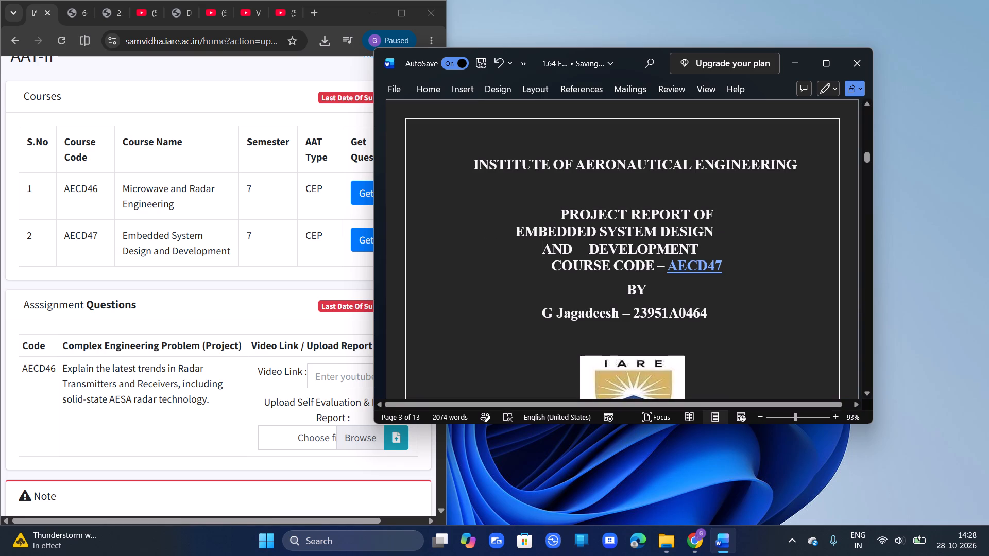
Insert a blank line between the course name and the COURSE CODE line.
{"action": "left_click", "coordinate": [733, 245]}
{"action": "key", "text": "Return"}
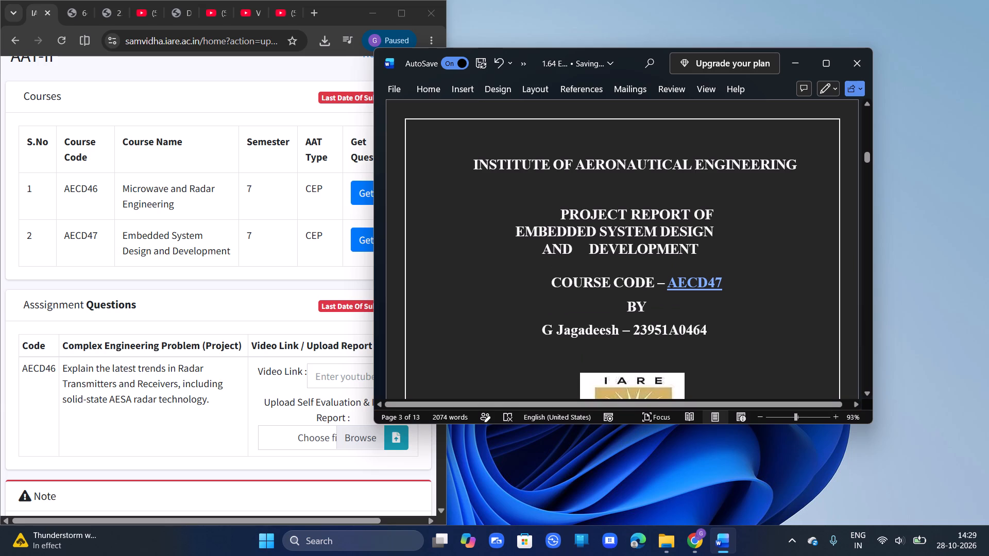
Shift the EMBEDDED SYSTEM DESIGN line further inward with seven more leading spaces to centre it under PROJECT REPORT OF.
{"action": "left_click", "coordinate": [516, 229]}
{"action": "key", "text": "space"}
{"action": "key", "text": "space"}
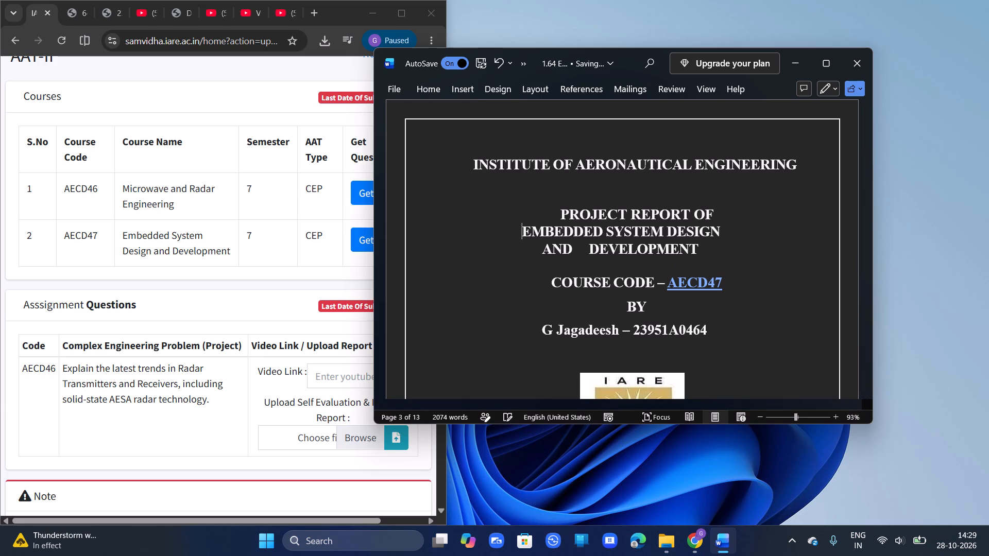
{"action": "key", "text": "space"}
{"action": "key", "text": "space"}
{"action": "key", "text": "space"}
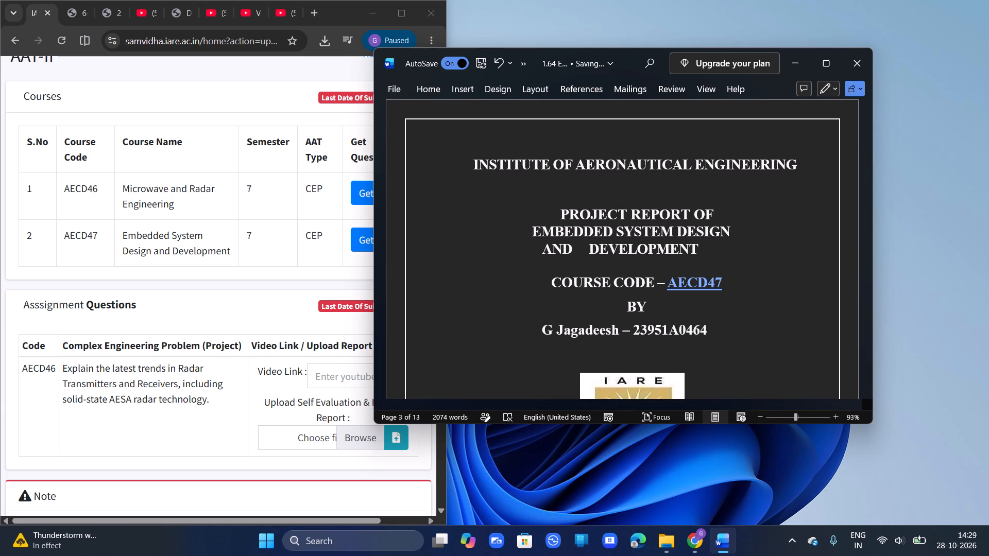
{"action": "key", "text": "space"}
{"action": "key", "text": "space"}
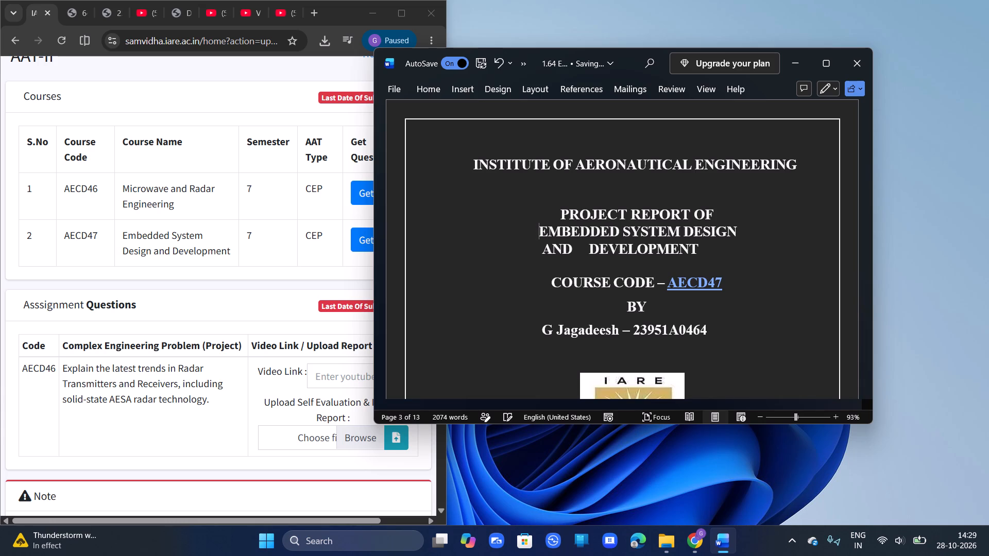
Shift the AND DEVELOPMENT line further inward with six more leading spaces.
{"action": "left_click", "coordinate": [544, 250]}
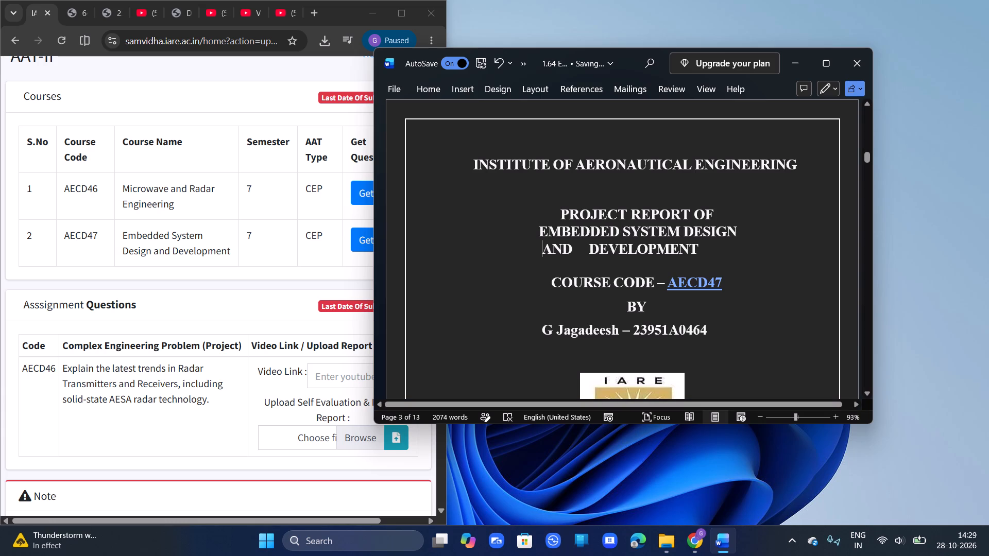
{"action": "key", "text": "space"}
{"action": "key", "text": "space"}
{"action": "key", "text": "space"}
{"action": "key", "text": "space"}
{"action": "key", "text": "space"}
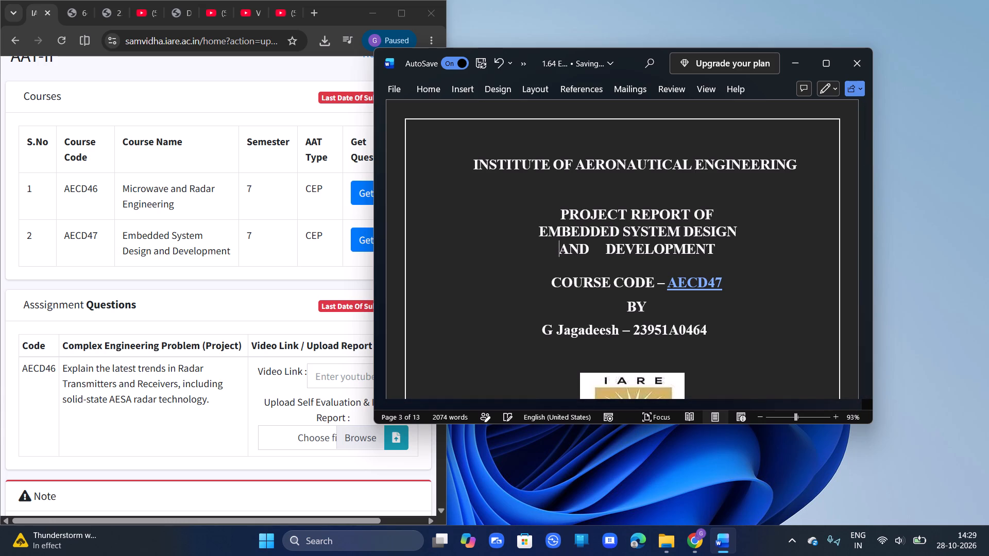
{"action": "key", "text": "space"}
Reduce the gap between AND and DEVELOPMENT to a single space, and add one more leading space to centre the line.
{"action": "left_click", "coordinate": [609, 248]}
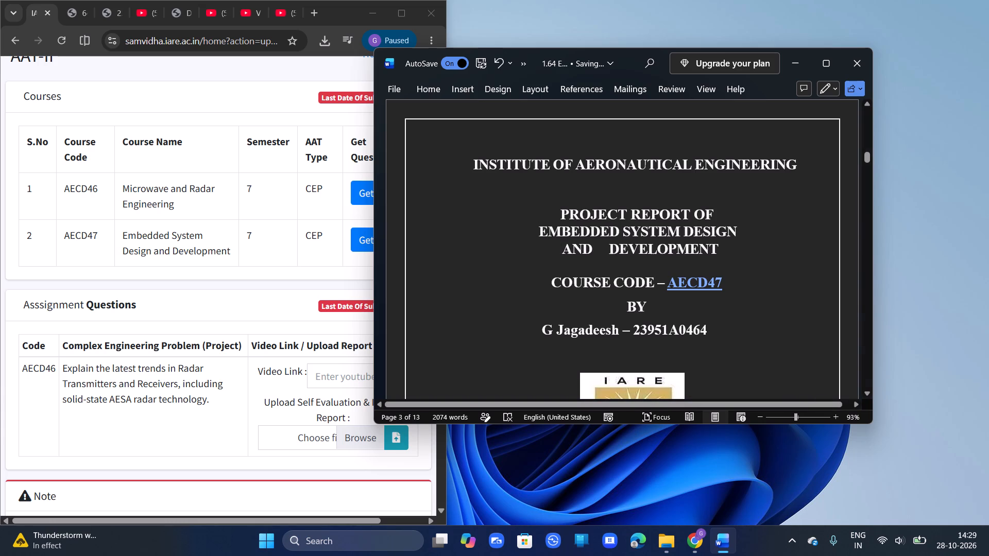
{"action": "key", "text": "BackSpace"}
{"action": "key", "text": "BackSpace"}
{"action": "key", "text": "BackSpace"}
{"action": "key", "text": "BackSpace"}
{"action": "key", "text": "BackSpace"}
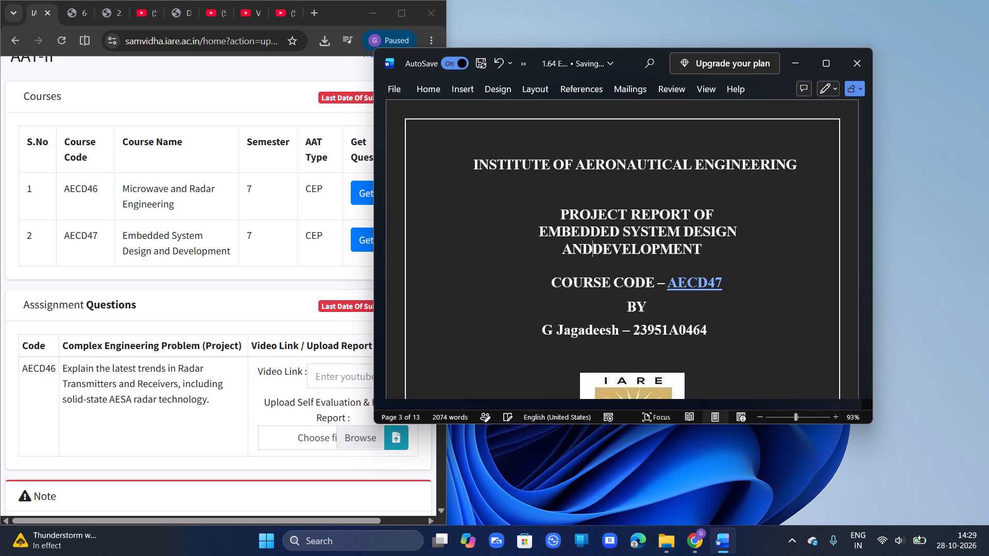
{"action": "key", "text": "space"}
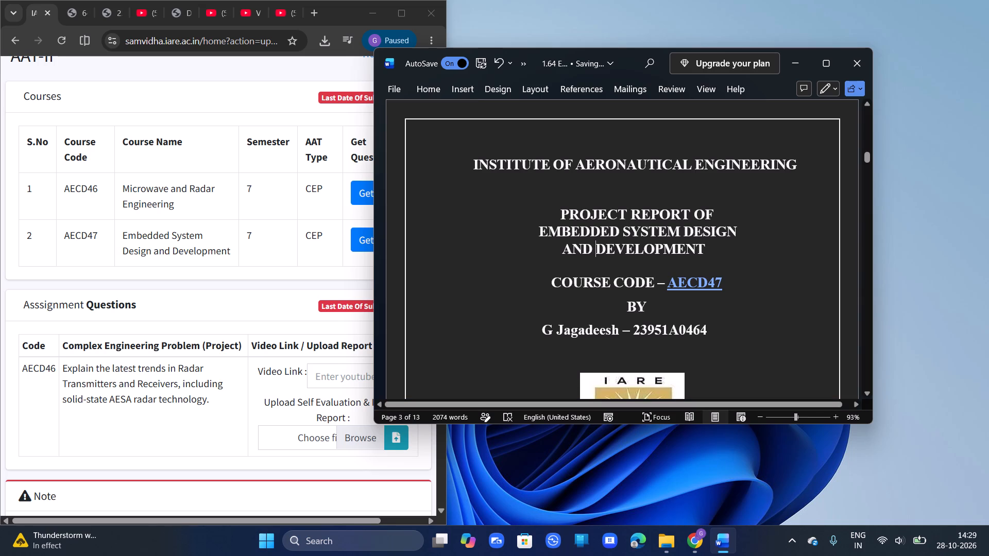
{"action": "left_click", "coordinate": [566, 249]}
{"action": "key", "text": "space"}
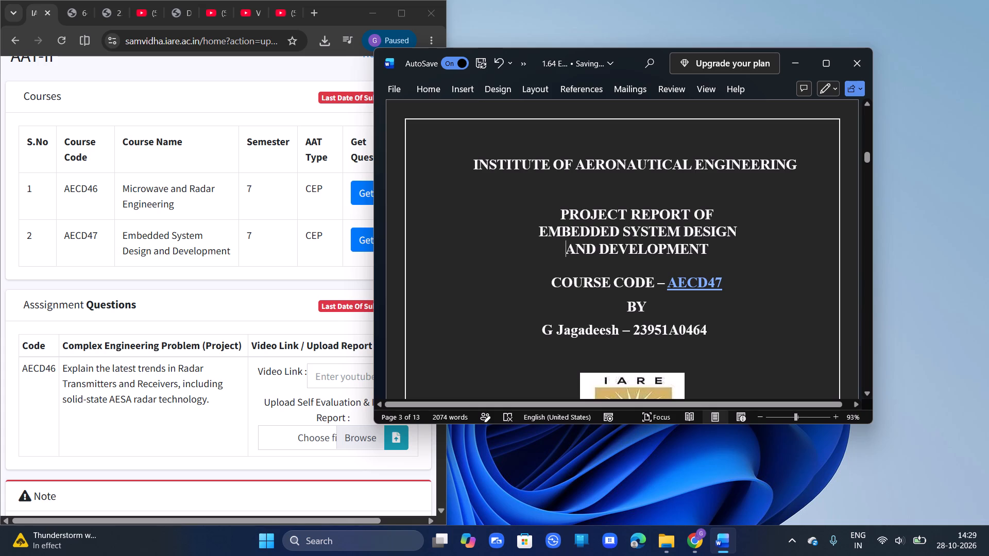
Examine the rest of the report's cover page and the project title page that follows it.
{"action": "scroll", "coordinate": [646, 267], "scroll_direction": "down", "scroll_amount": 4}
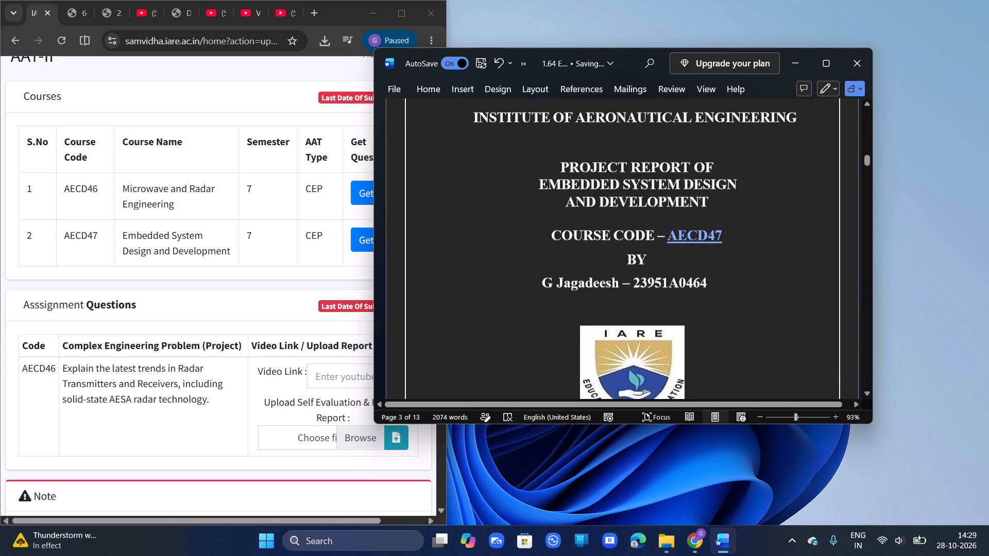
{"action": "scroll", "coordinate": [646, 267], "scroll_direction": "down", "scroll_amount": 15}
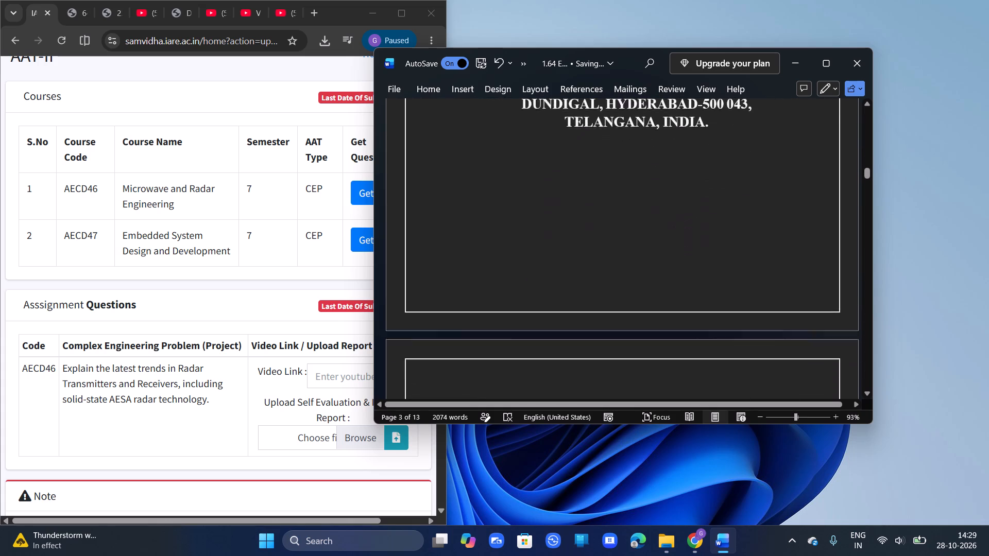
{"action": "scroll", "coordinate": [646, 267], "scroll_direction": "down", "scroll_amount": 2}
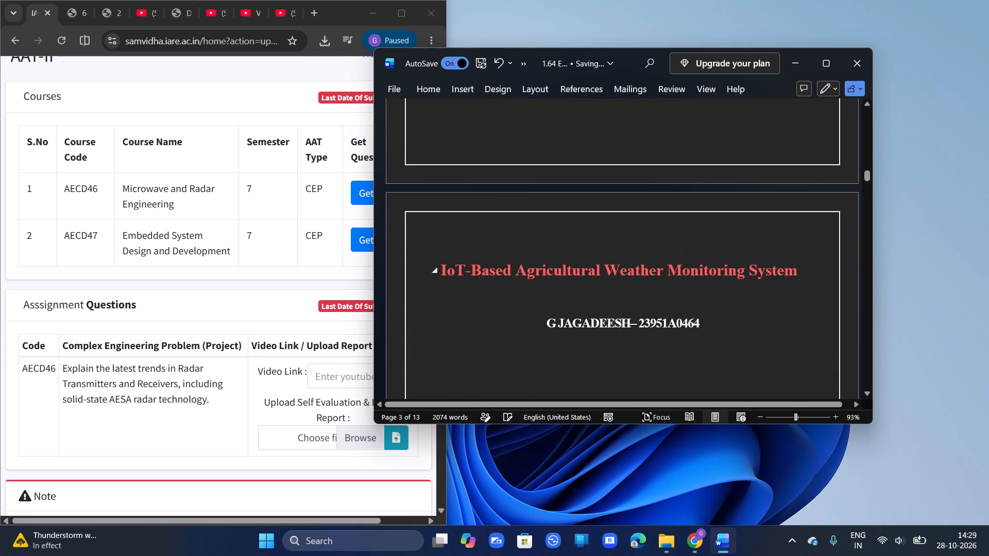
In the browser, get the assignment question for AECD47 Embedded System Design and Development and dismiss the notice.
{"action": "left_click", "coordinate": [363, 236]}
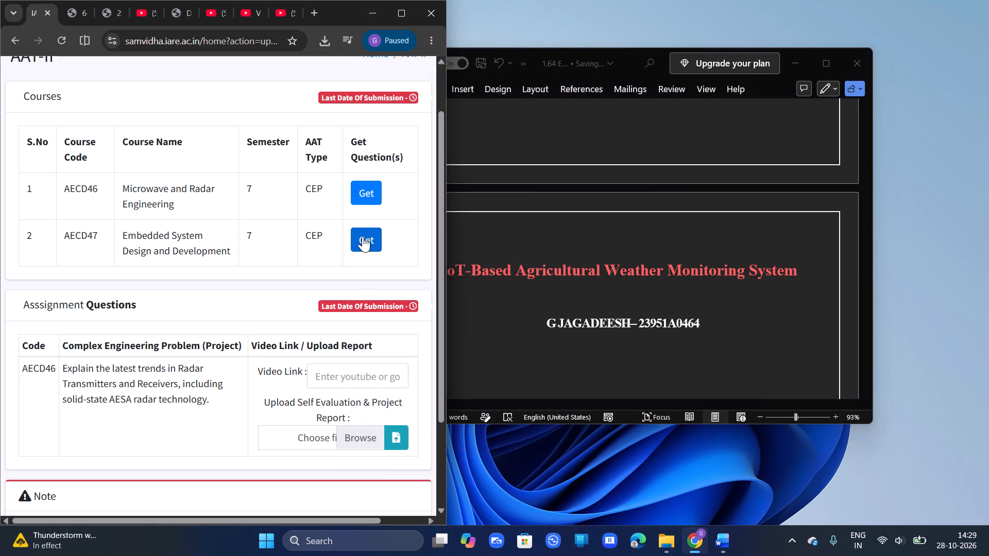
{"action": "left_click", "coordinate": [371, 241]}
{"action": "double_click", "coordinate": [371, 241]}
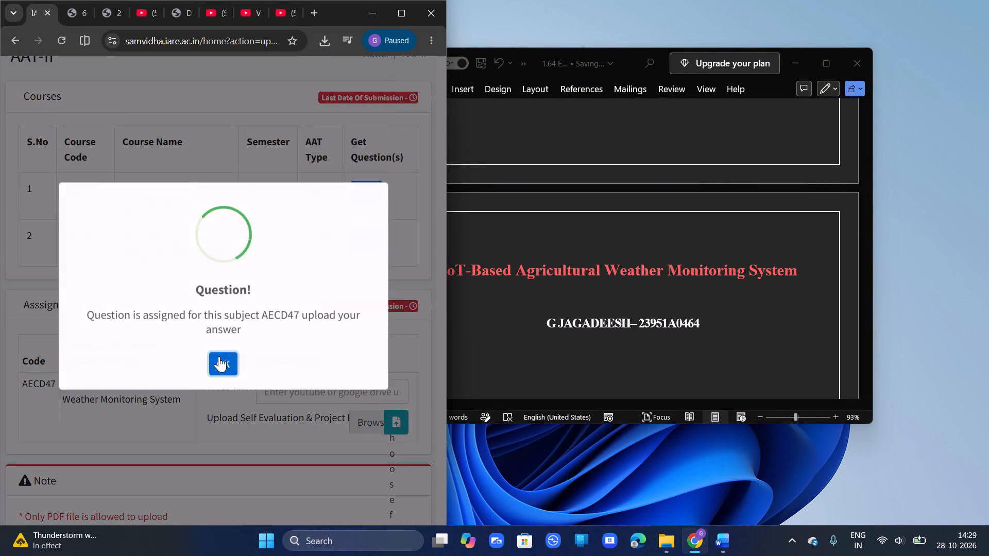
{"action": "left_click", "coordinate": [219, 367]}
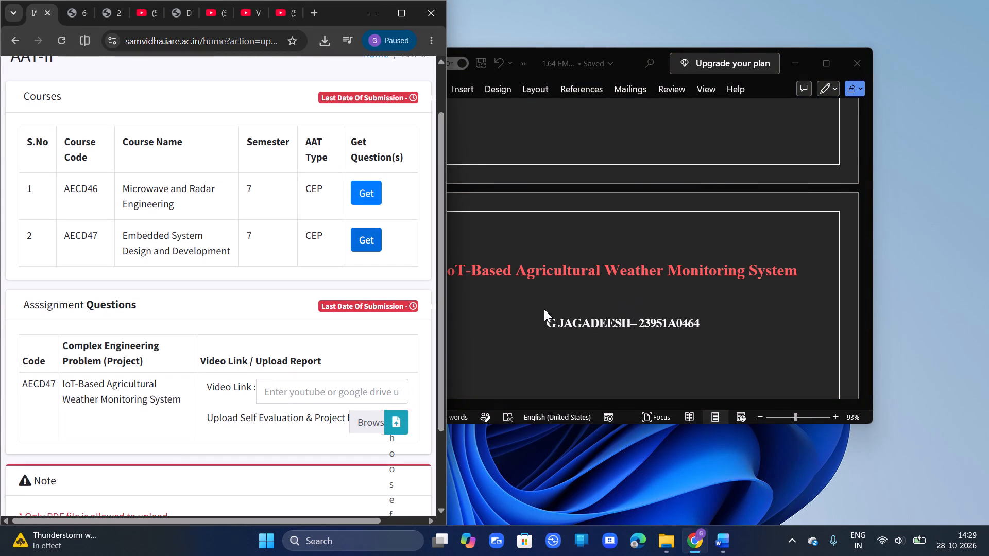
Back in the Word report, check the project title and cover page against the AECD47 assignment details.
{"action": "left_click", "coordinate": [493, 303]}
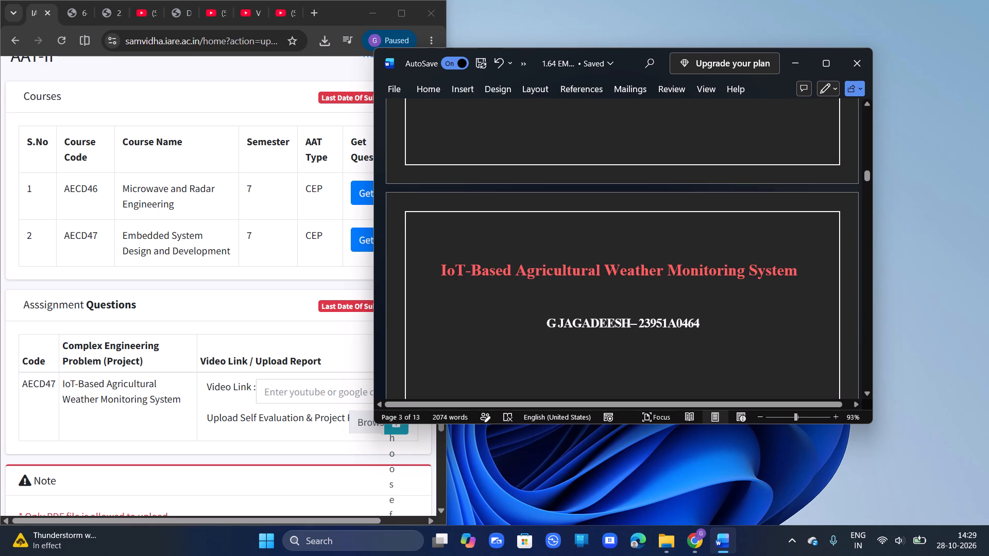
{"action": "scroll", "coordinate": [527, 296], "scroll_direction": "up", "scroll_amount": 3}
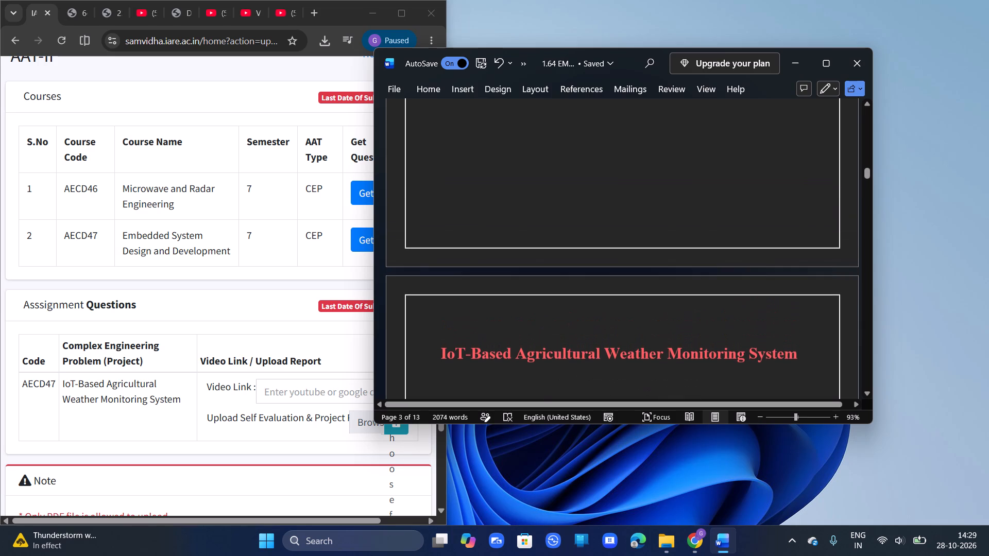
{"action": "scroll", "coordinate": [527, 296], "scroll_direction": "up", "scroll_amount": 11}
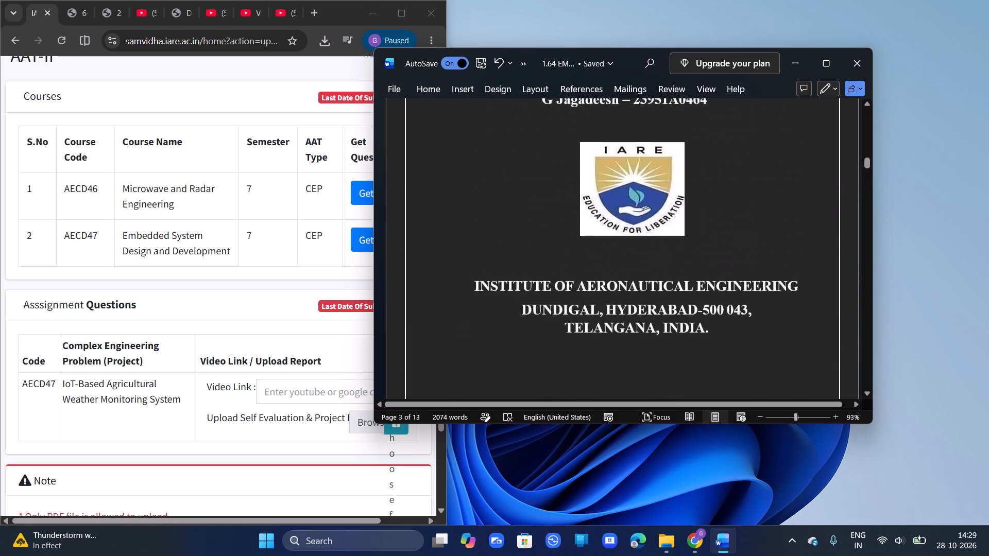
{"action": "scroll", "coordinate": [527, 296], "scroll_direction": "up", "scroll_amount": 6}
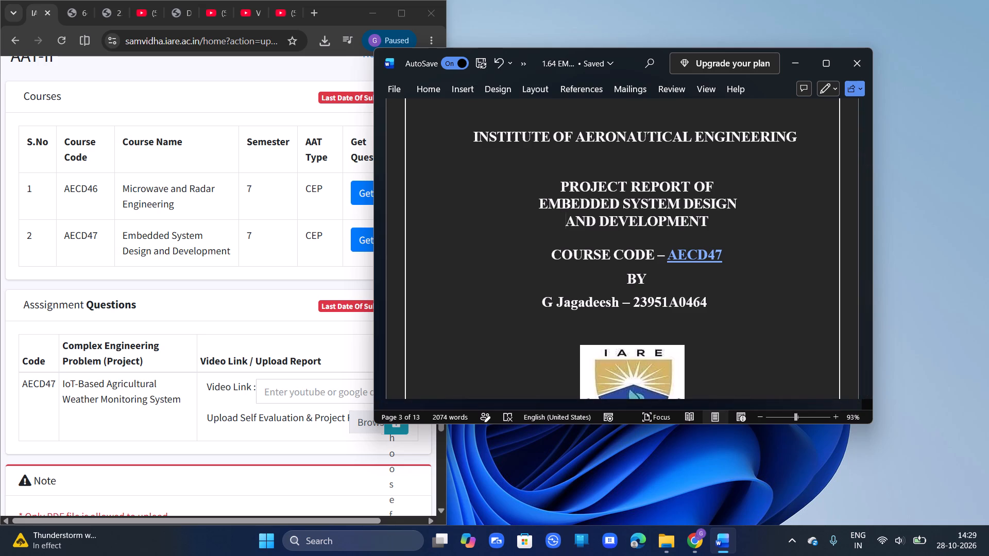
{"action": "scroll", "coordinate": [527, 296], "scroll_direction": "down", "scroll_amount": 15}
{"action": "scroll", "coordinate": [527, 296], "scroll_direction": "up", "scroll_amount": 2}
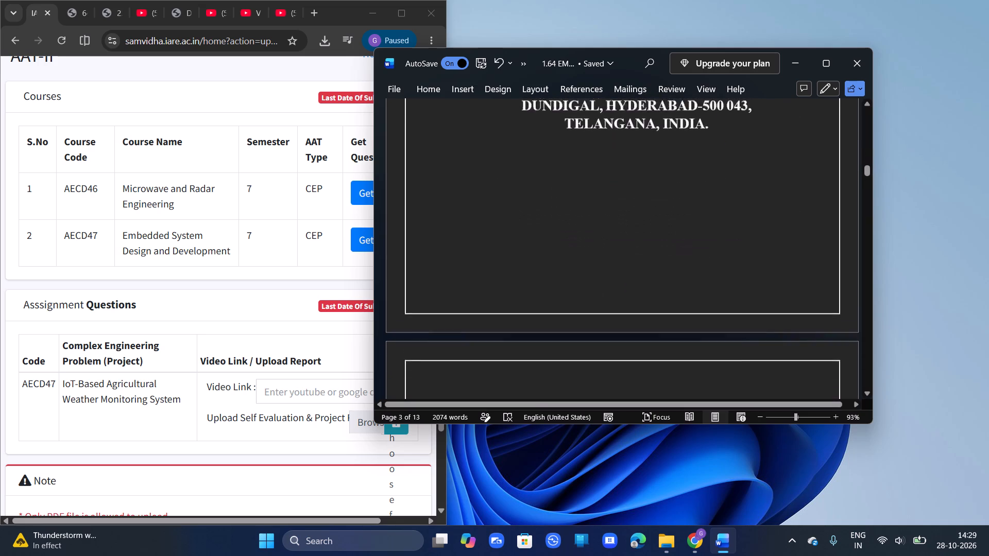
{"action": "scroll", "coordinate": [527, 296], "scroll_direction": "up", "scroll_amount": 6}
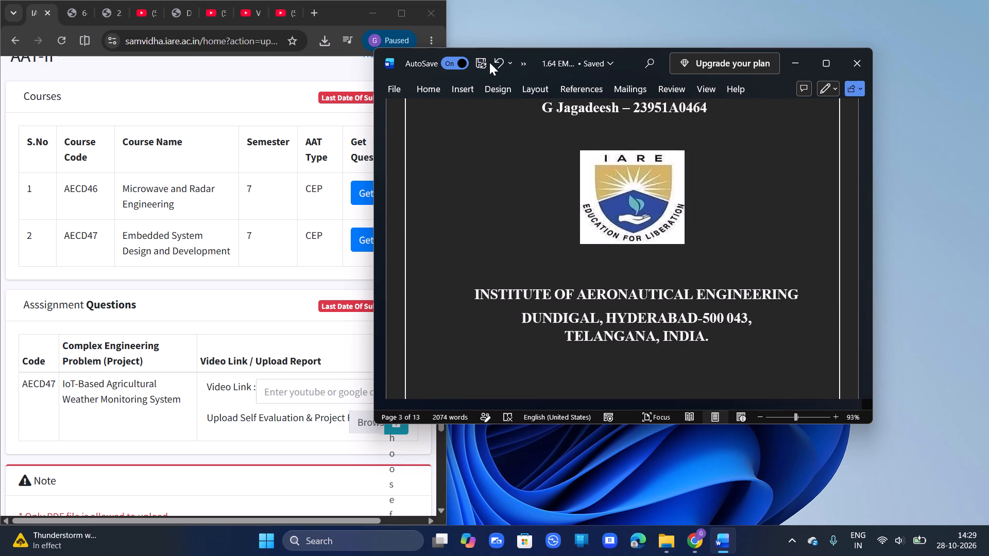
Save the embedded systems report under its existing file name and location.
{"action": "left_click", "coordinate": [487, 63]}
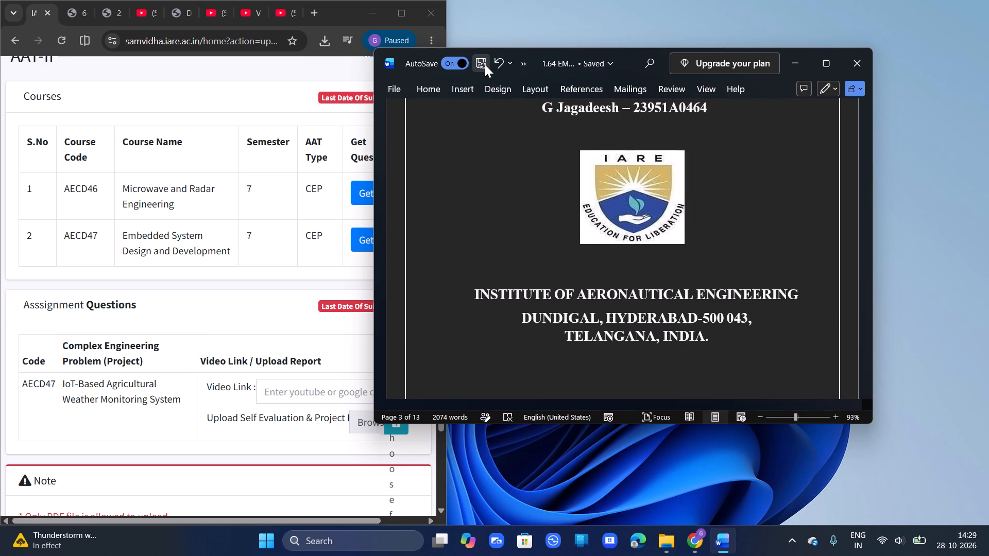
{"action": "left_click", "coordinate": [485, 64]}
{"action": "left_click", "coordinate": [571, 56]}
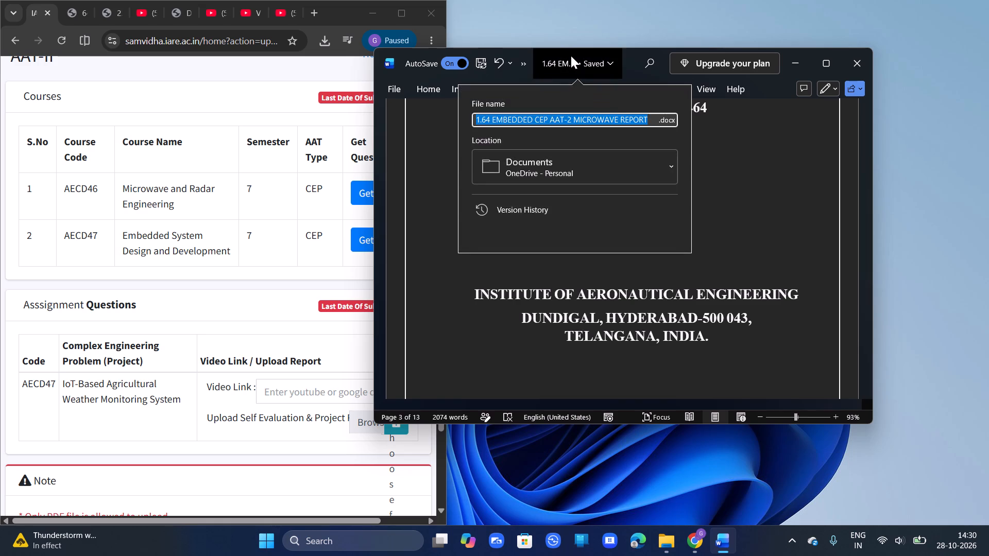
{"action": "left_click", "coordinate": [571, 56]}
{"action": "left_click", "coordinate": [800, 160]}
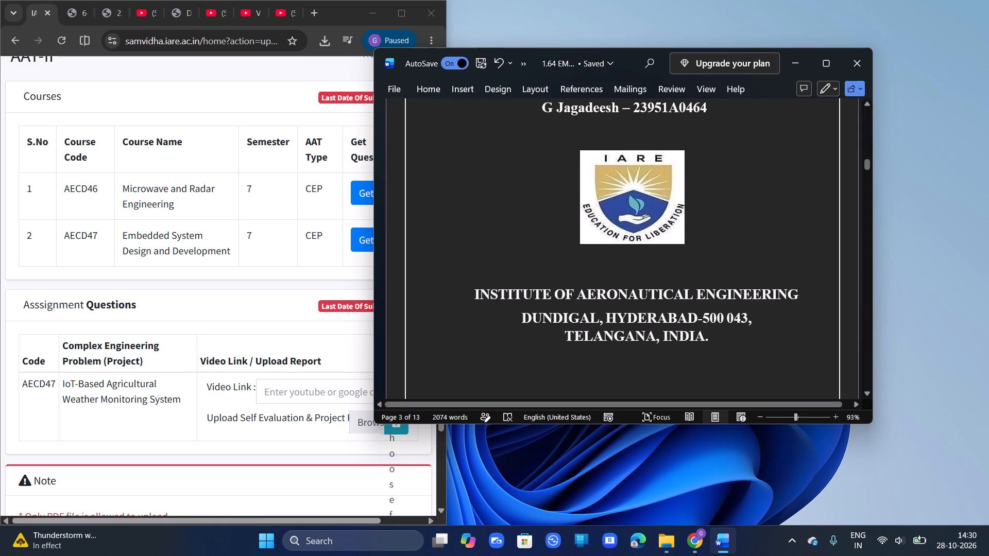
{"action": "left_click", "coordinate": [478, 59]}
{"action": "triple_click", "coordinate": [478, 59]}
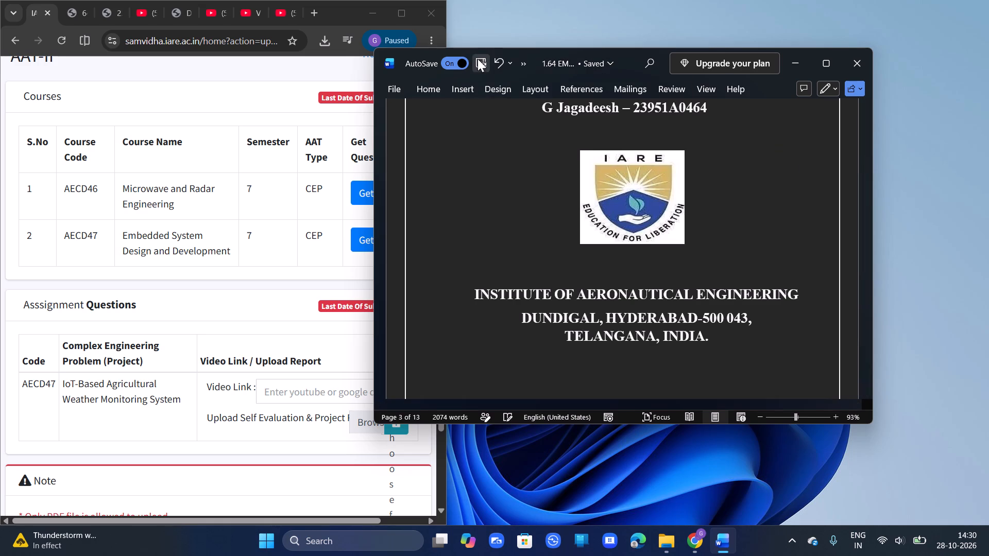
{"action": "left_click", "coordinate": [478, 59]}
In the self-assessment form, correct the Course Name to "Embedded System Design and Development" and save the report.
{"action": "scroll", "coordinate": [674, 193], "scroll_direction": "up", "scroll_amount": 12}
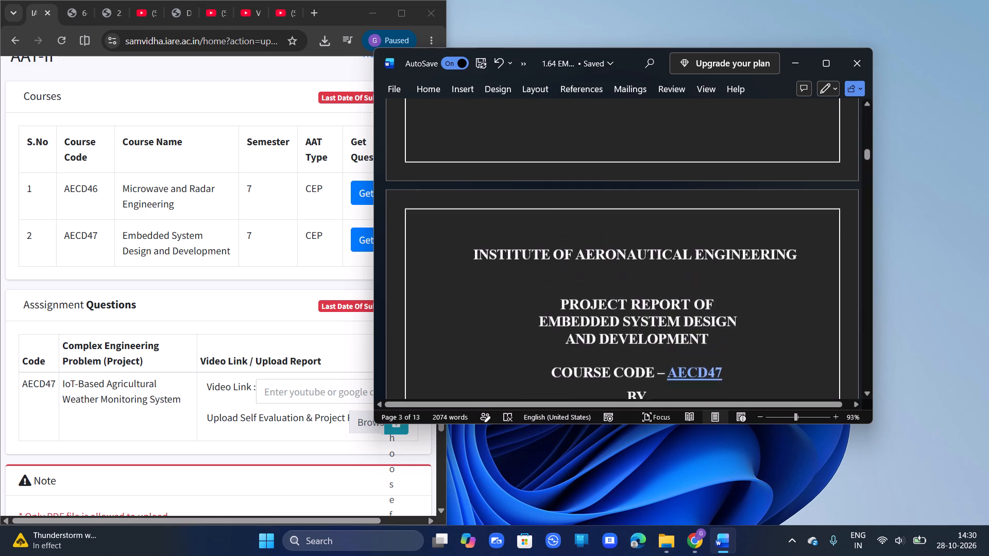
{"action": "scroll", "coordinate": [669, 193], "scroll_direction": "up", "scroll_amount": 19}
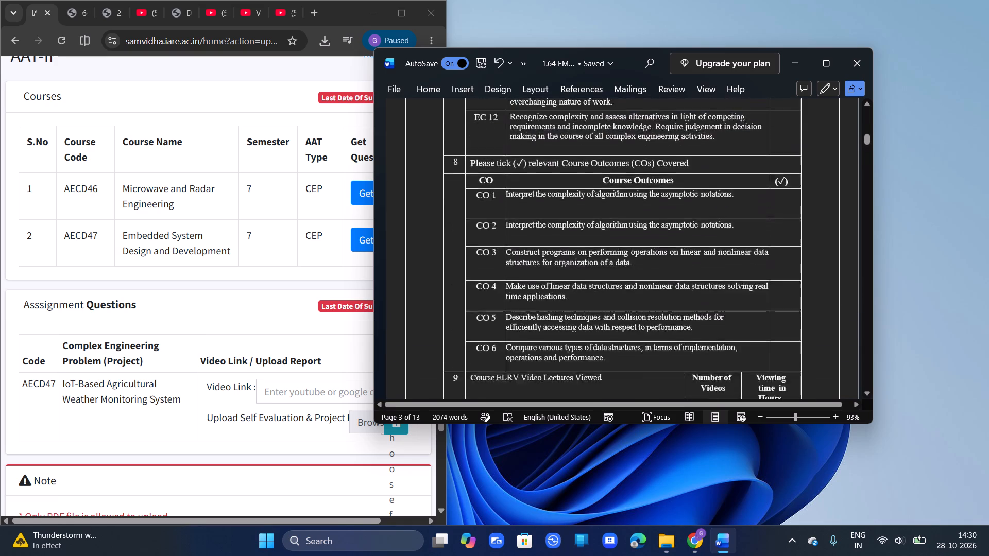
{"action": "scroll", "coordinate": [674, 185], "scroll_direction": "up", "scroll_amount": 20}
{"action": "scroll", "coordinate": [674, 185], "scroll_direction": "up", "scroll_amount": 9}
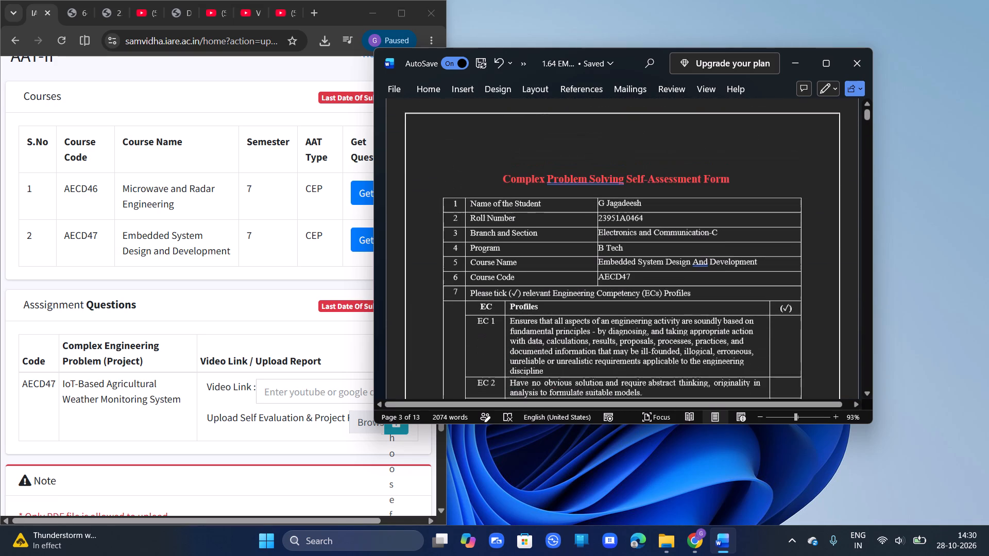
{"action": "scroll", "coordinate": [676, 160], "scroll_direction": "up", "scroll_amount": 3}
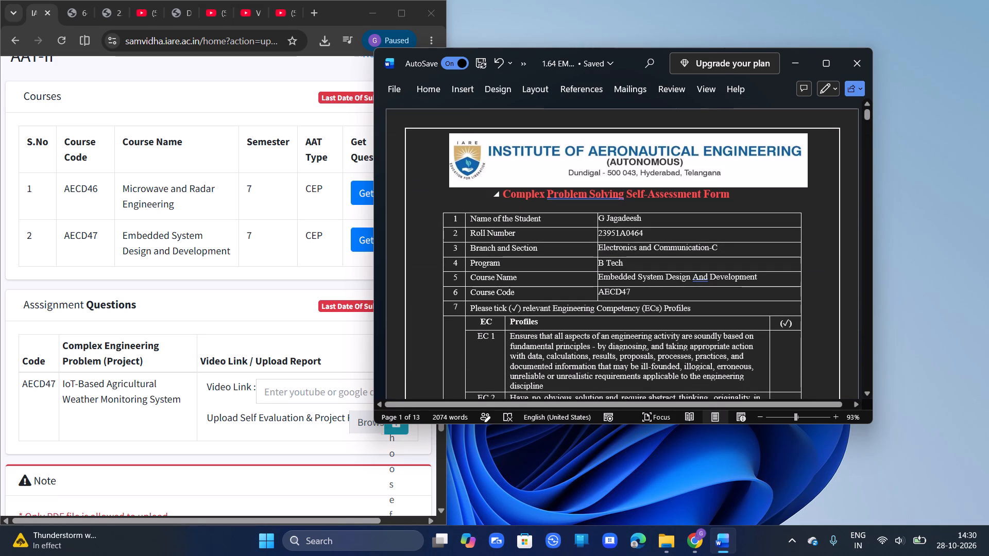
{"action": "left_click", "coordinate": [697, 279]}
{"action": "key", "text": "BackSpace"}
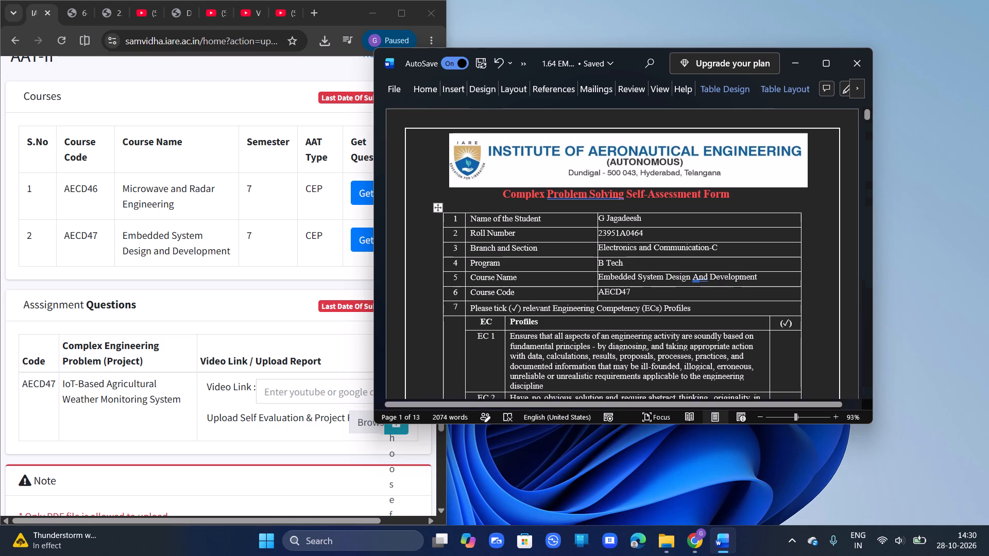
{"action": "key", "text": "a"}
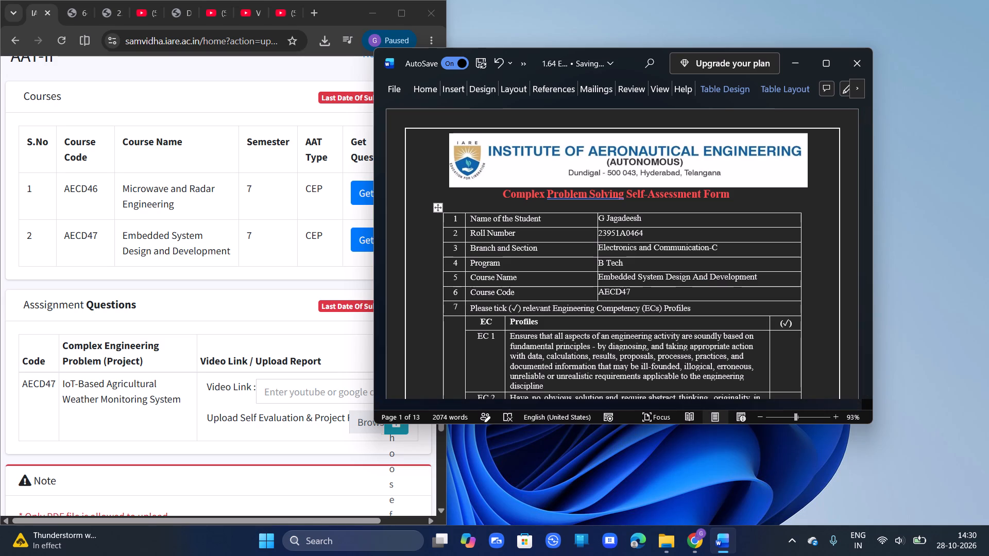
{"action": "key", "text": "BackSpace"}
{"action": "key", "text": "a"}
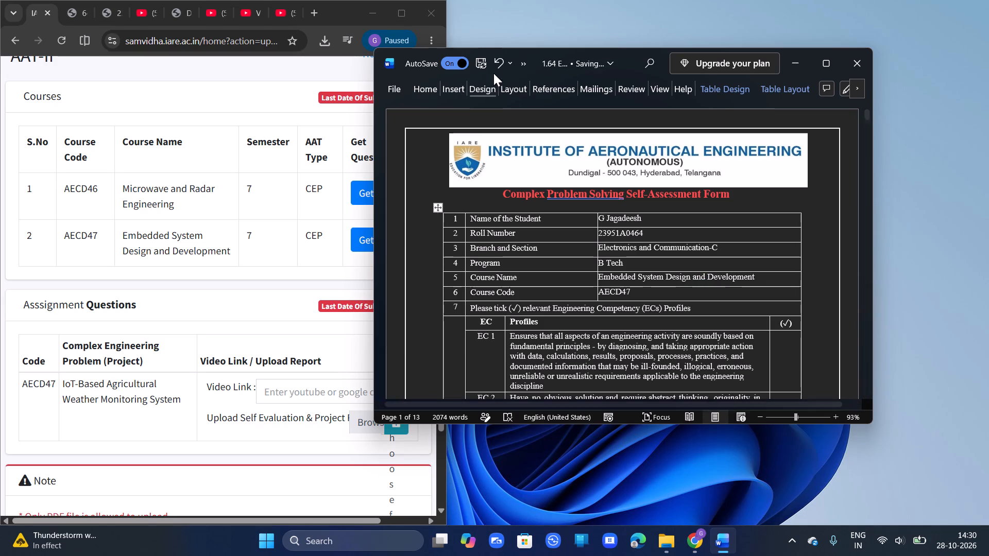
{"action": "left_click", "coordinate": [483, 59]}
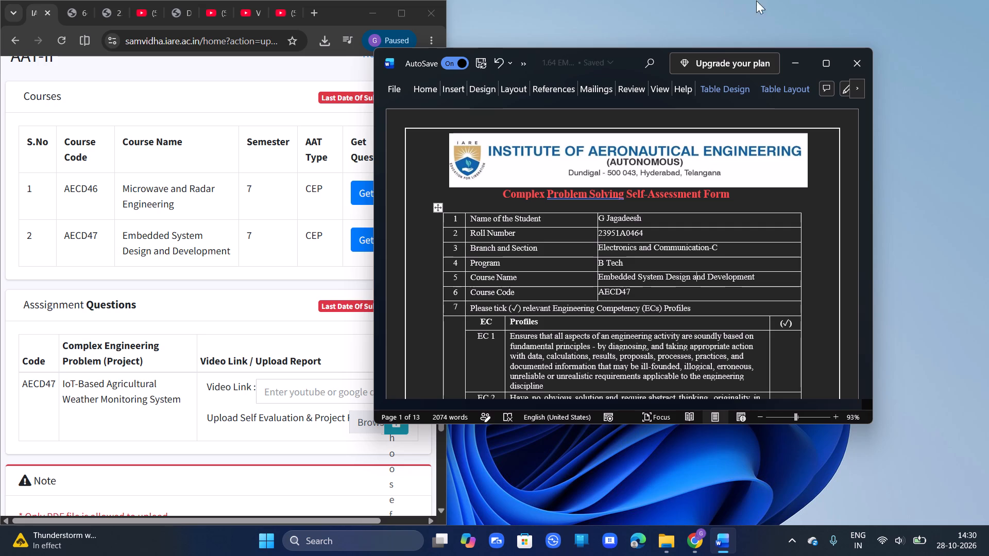
Minimise Word, find the open iLovePDF page in the browser and return to its Word to PDF converter.
{"action": "left_click", "coordinate": [799, 57]}
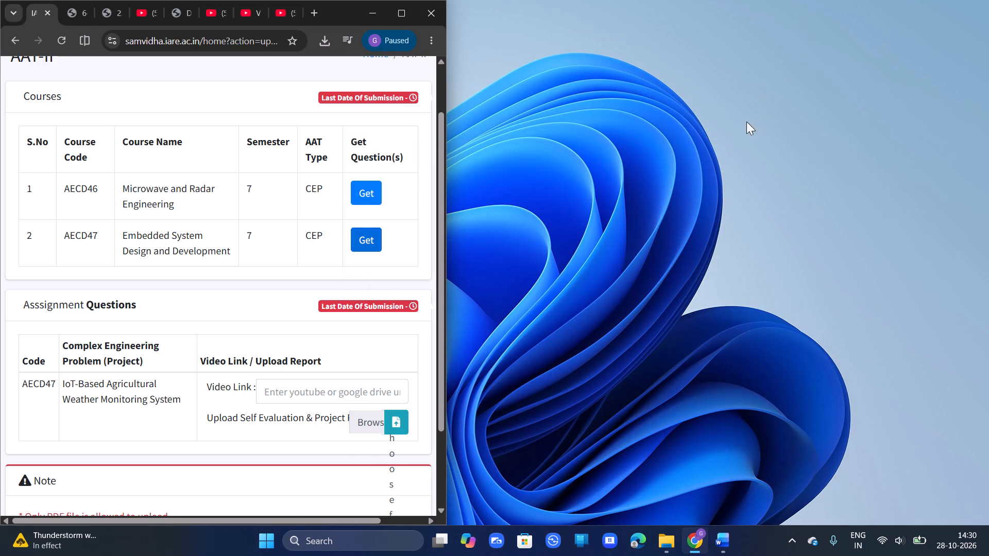
{"action": "left_click", "coordinate": [78, 12]}
{"action": "left_click", "coordinate": [99, 7]}
{"action": "left_click", "coordinate": [151, 8]}
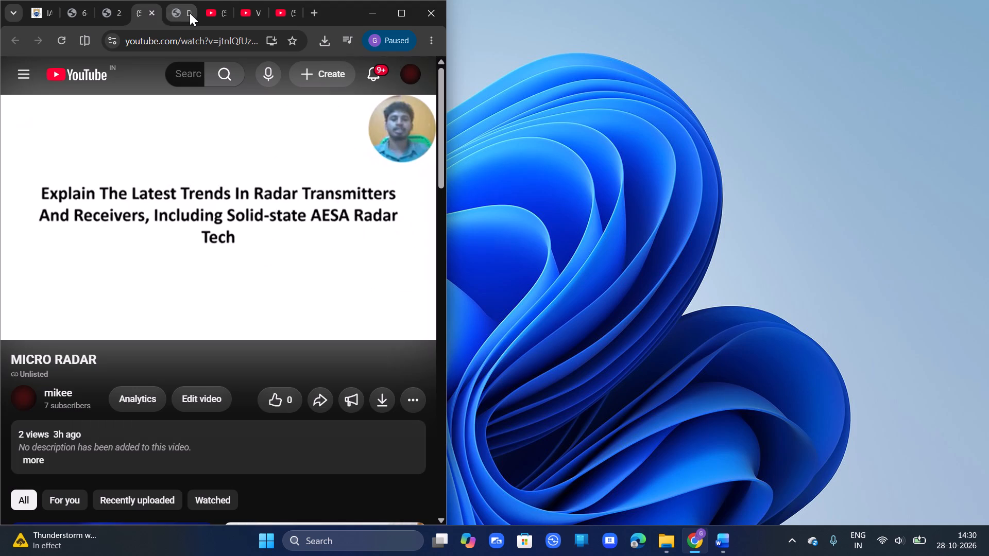
{"action": "left_click", "coordinate": [191, 14]}
{"action": "left_click", "coordinate": [238, 14]}
{"action": "left_click", "coordinate": [201, 5]}
{"action": "left_click", "coordinate": [185, 8]}
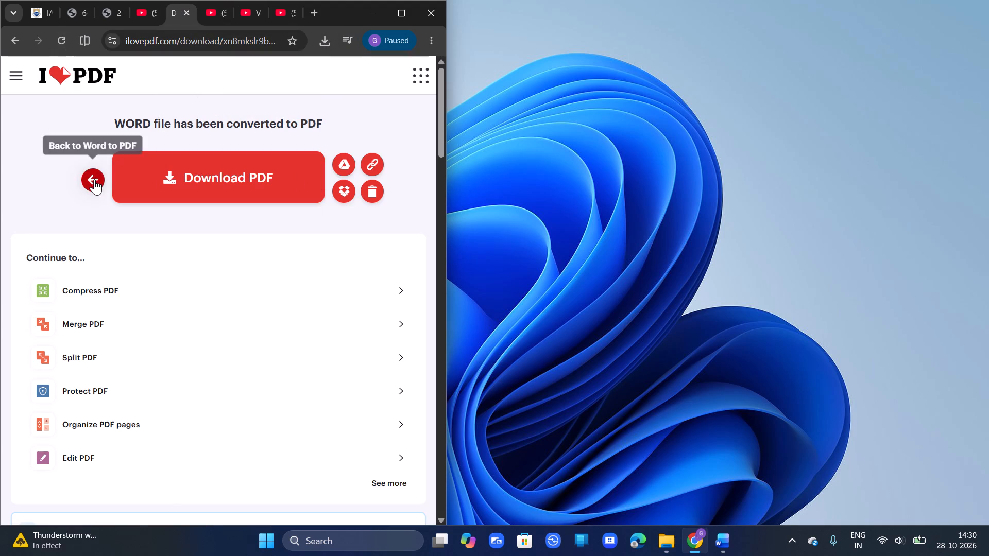
{"action": "left_click", "coordinate": [94, 179]}
Upload 1.64 EMBEDDED CEP AAT-2 MICROWAVE REPORT from the Documents folder to the converter, closing the document in Word so it can be opened.
{"action": "left_click", "coordinate": [201, 204]}
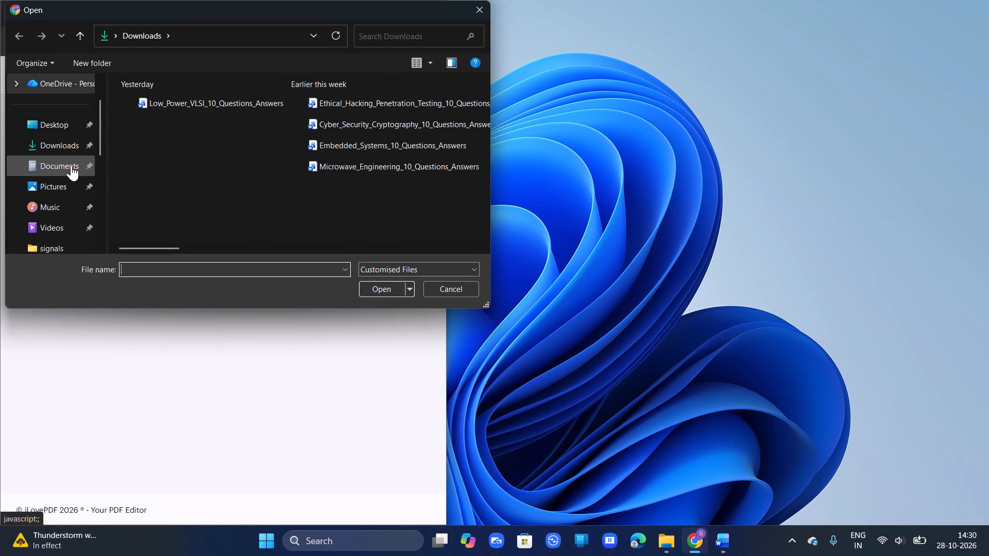
{"action": "left_click", "coordinate": [71, 165]}
{"action": "left_click", "coordinate": [133, 129]}
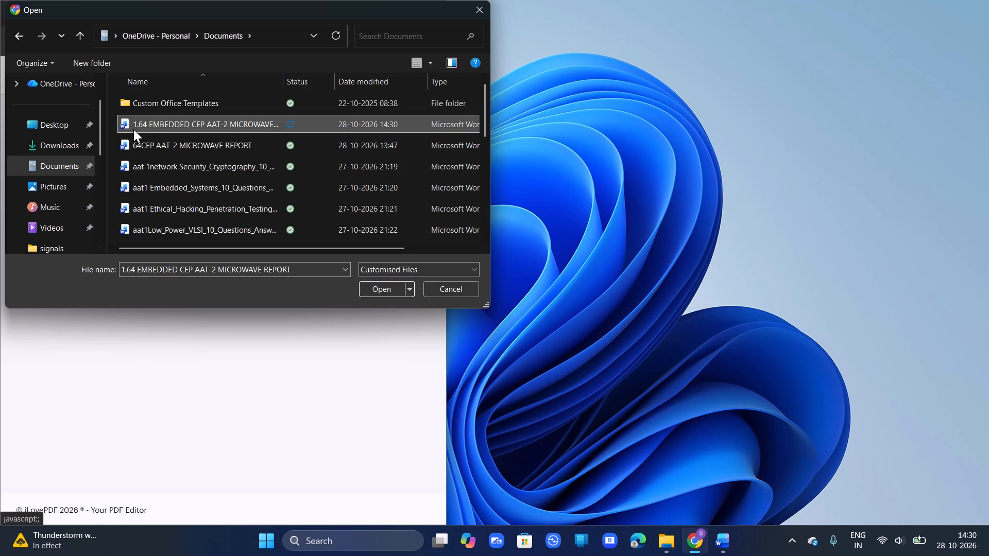
{"action": "left_click", "coordinate": [133, 129]}
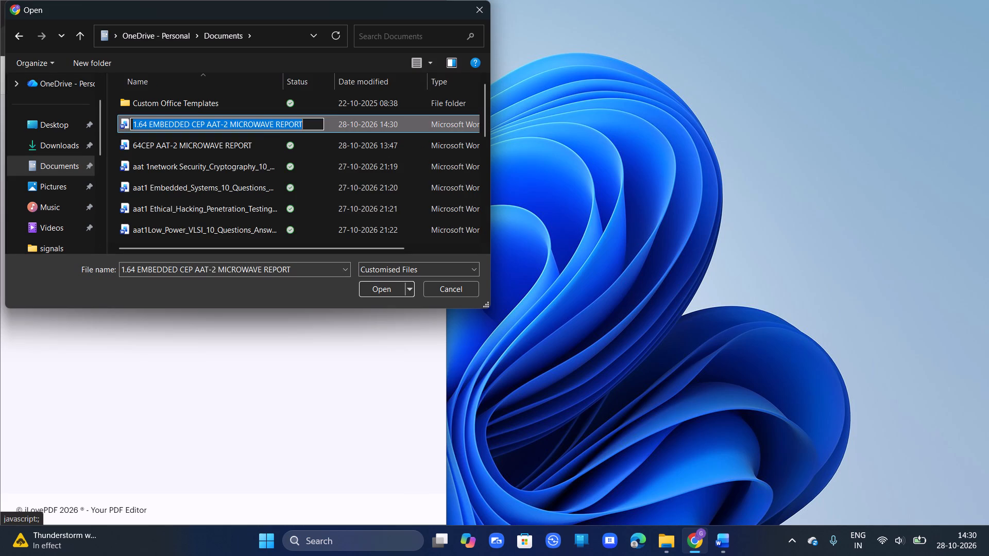
{"action": "left_click", "coordinate": [354, 126]}
{"action": "double_click", "coordinate": [264, 121]}
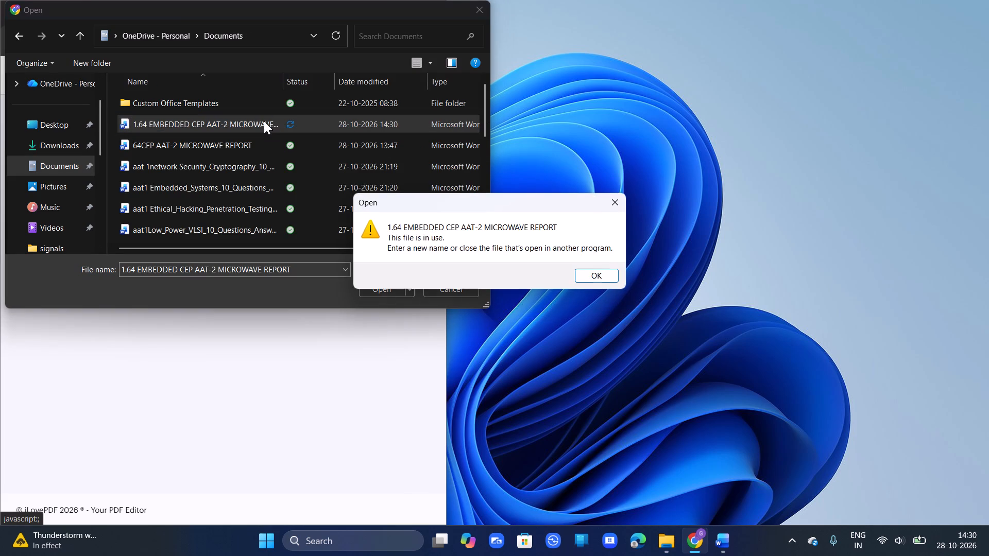
{"action": "left_click", "coordinate": [600, 265]}
{"action": "left_click", "coordinate": [605, 274]}
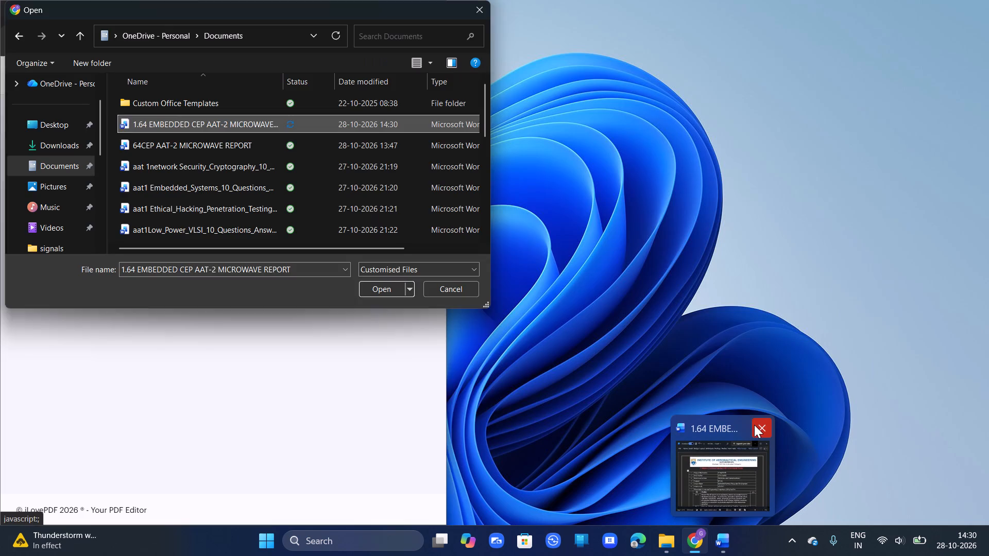
{"action": "left_click", "coordinate": [754, 425]}
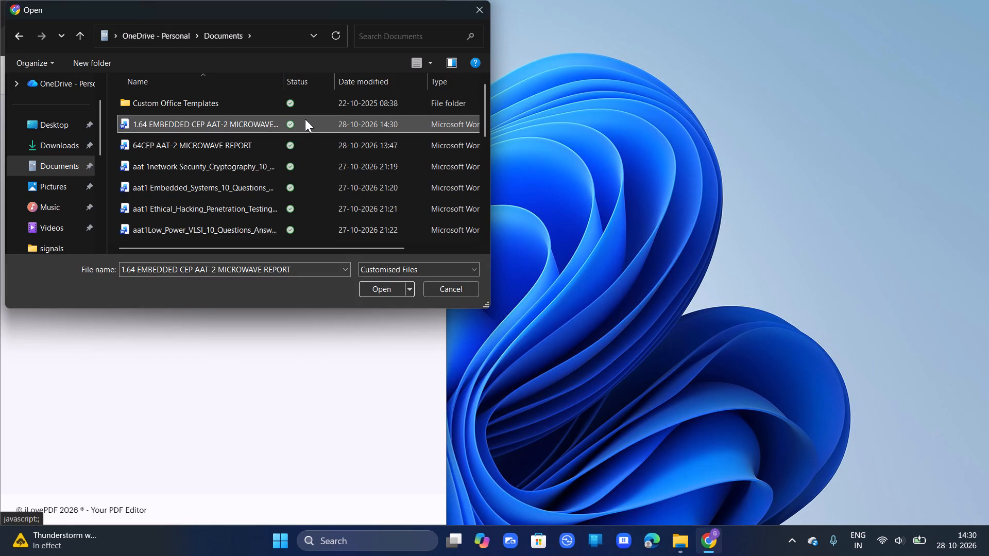
{"action": "double_click", "coordinate": [296, 126]}
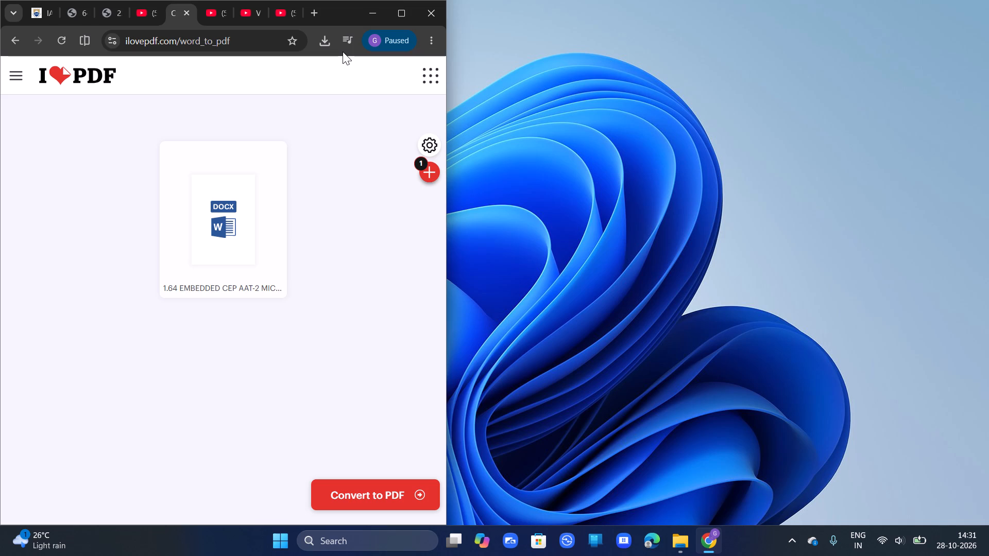
Convert the uploaded Word report to PDF.
{"action": "left_click", "coordinate": [398, 494]}
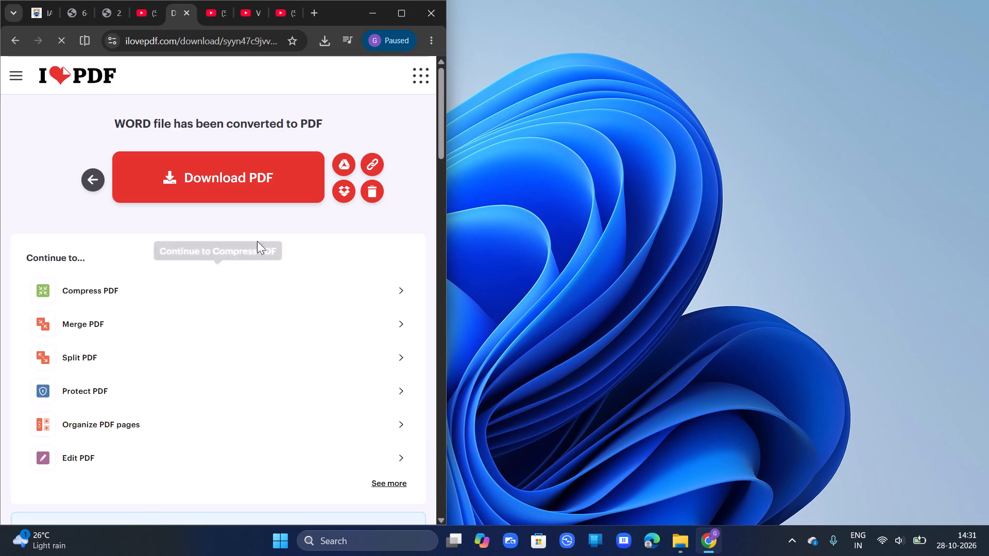
Download the converted PDF of the embedded systems report.
{"action": "left_click", "coordinate": [299, 189]}
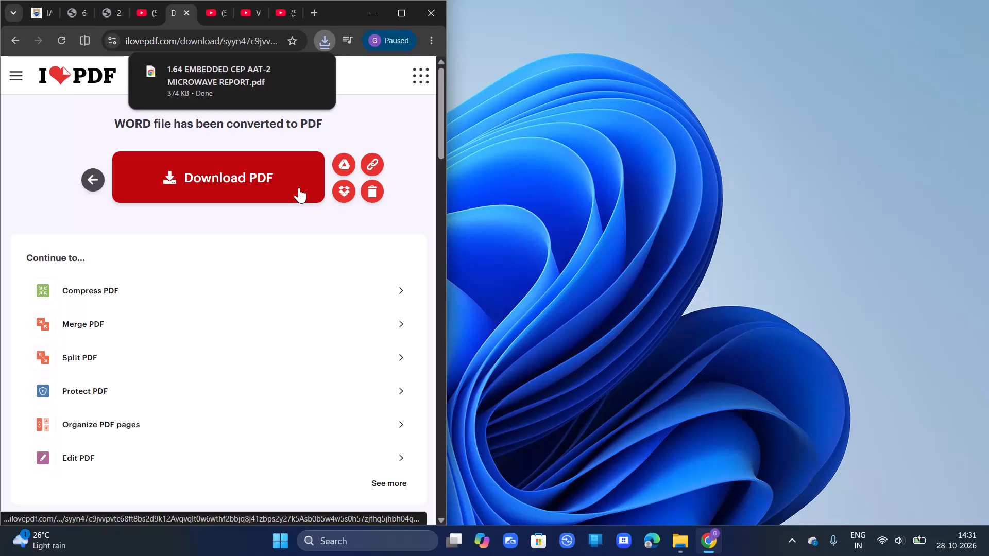
Return to the college portal's AAT-II upload page and maximise the browser window.
{"action": "left_click", "coordinate": [37, 9]}
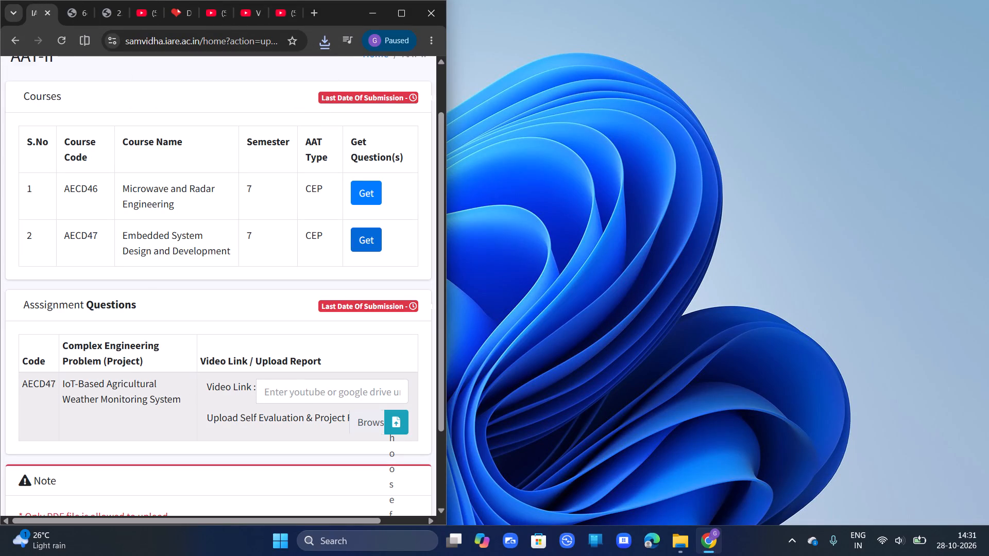
{"action": "scroll", "coordinate": [334, 419], "scroll_direction": "up", "scroll_amount": 2}
{"action": "scroll", "coordinate": [335, 414], "scroll_direction": "down", "scroll_amount": 4}
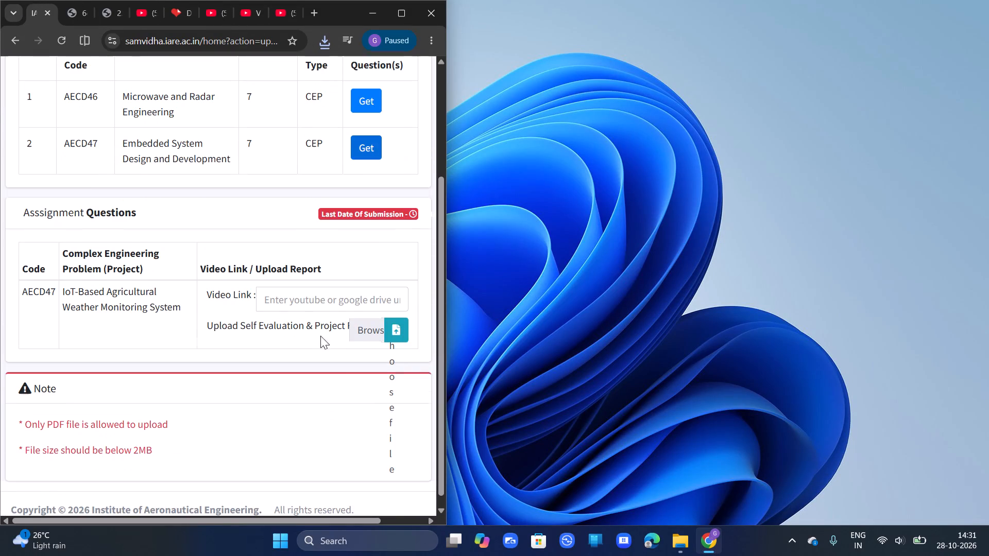
{"action": "left_click", "coordinate": [326, 291]}
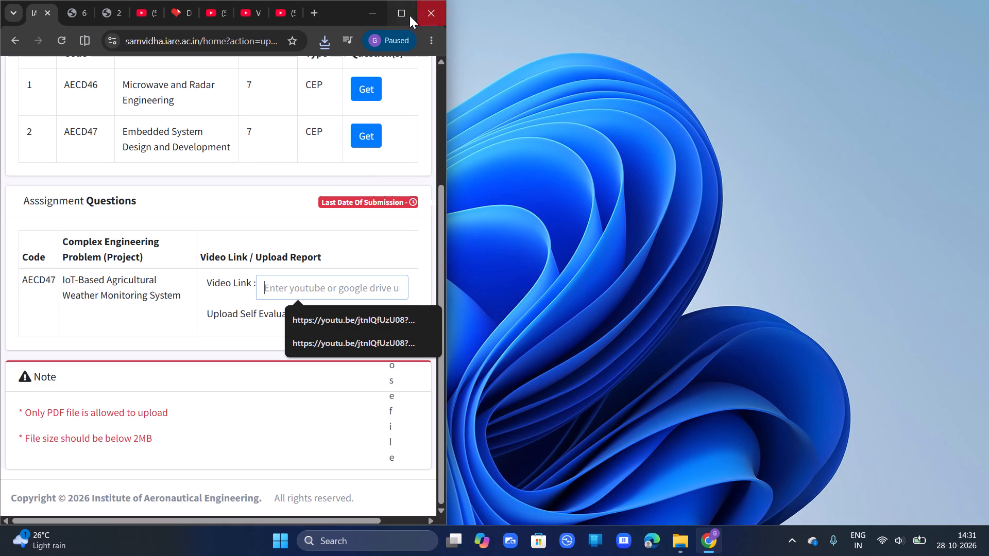
{"action": "left_click", "coordinate": [409, 15]}
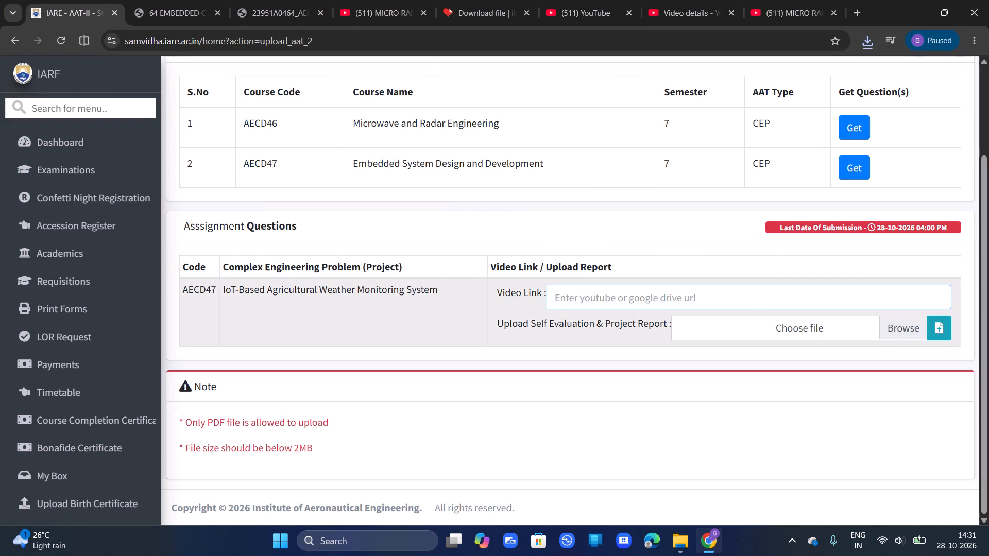
Copy the share link of the unlisted MICRO RADAR video from its YouTube page and close the sharing options.
{"action": "left_click", "coordinate": [349, 7]}
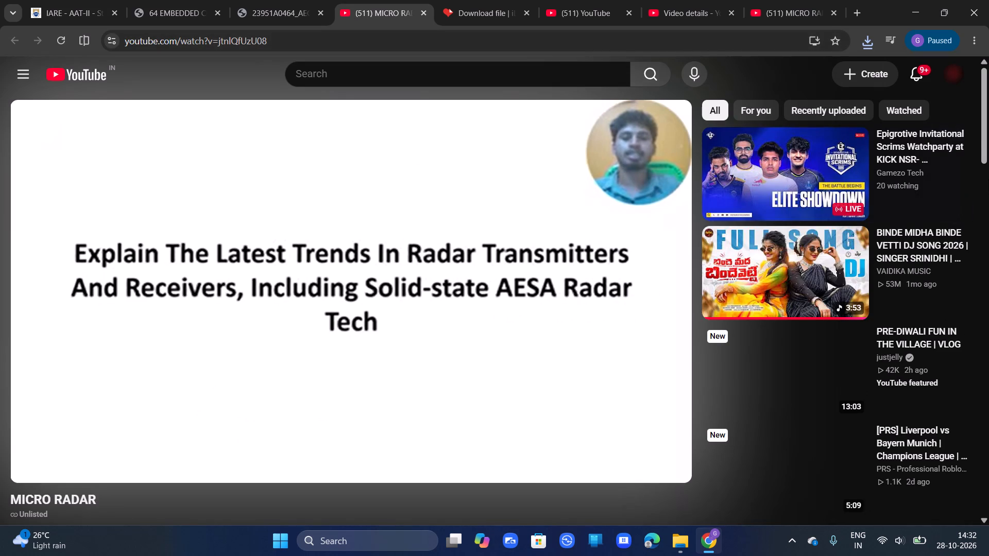
{"action": "left_click", "coordinate": [958, 80]}
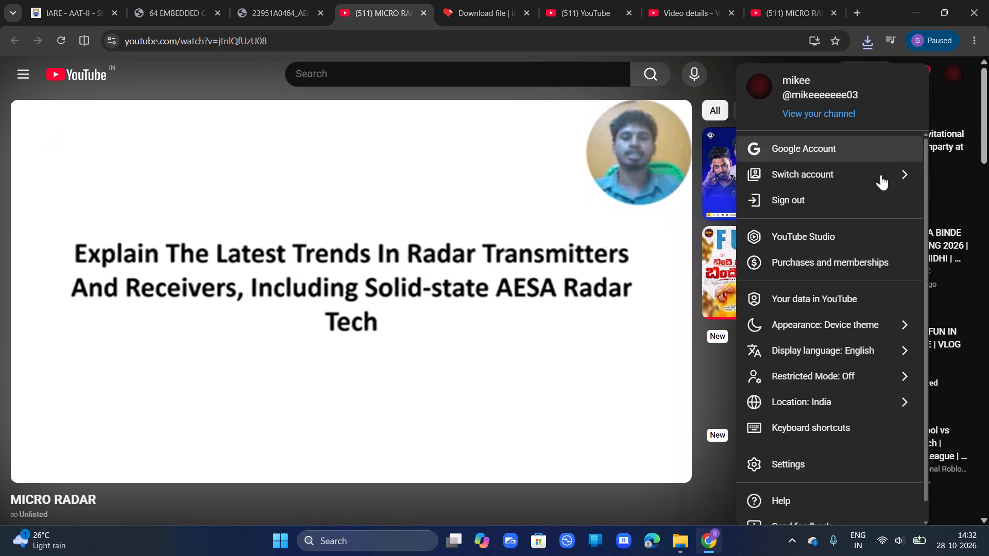
{"action": "scroll", "coordinate": [803, 421], "scroll_direction": "down", "scroll_amount": 4}
{"action": "scroll", "coordinate": [803, 422], "scroll_direction": "up", "scroll_amount": 3}
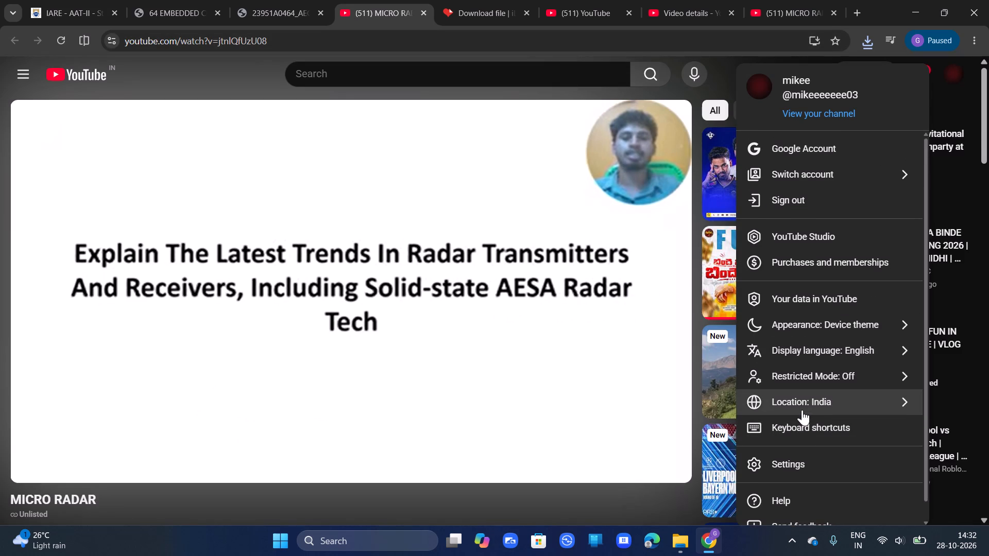
{"action": "scroll", "coordinate": [801, 406], "scroll_direction": "up", "scroll_amount": 3}
{"action": "left_click", "coordinate": [26, 74]}
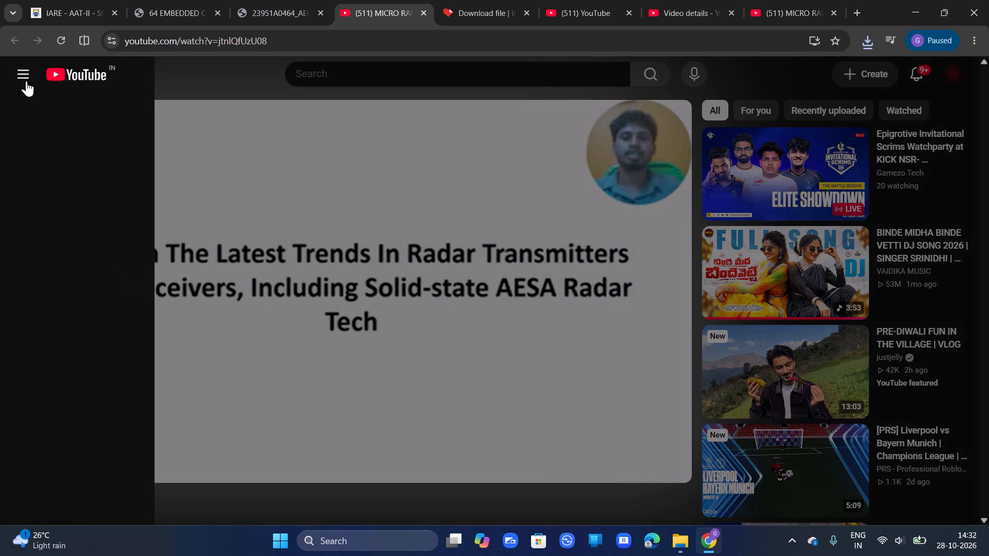
{"action": "left_click", "coordinate": [323, 412]}
{"action": "scroll", "coordinate": [323, 412], "scroll_direction": "down", "scroll_amount": 3}
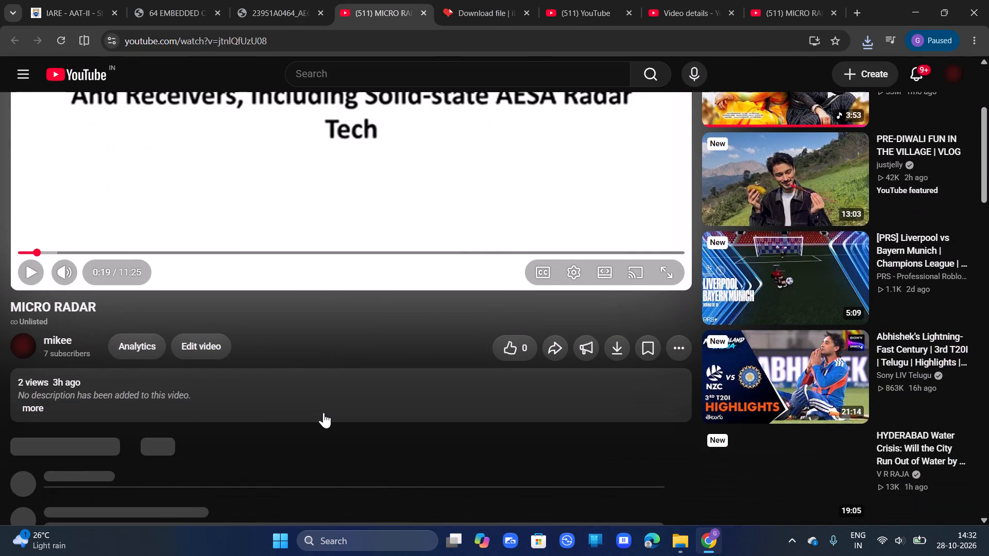
{"action": "left_click", "coordinate": [557, 350]}
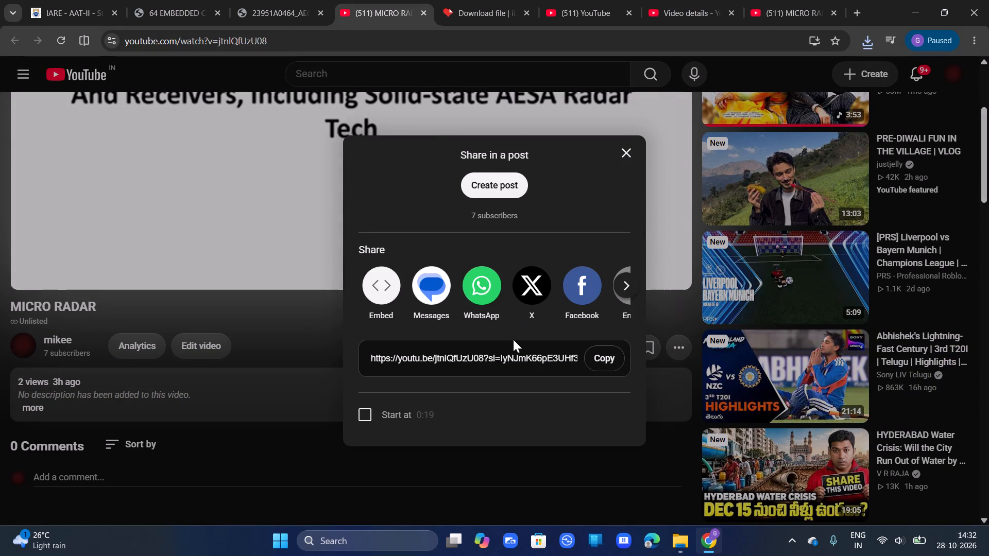
{"action": "left_click", "coordinate": [611, 362]}
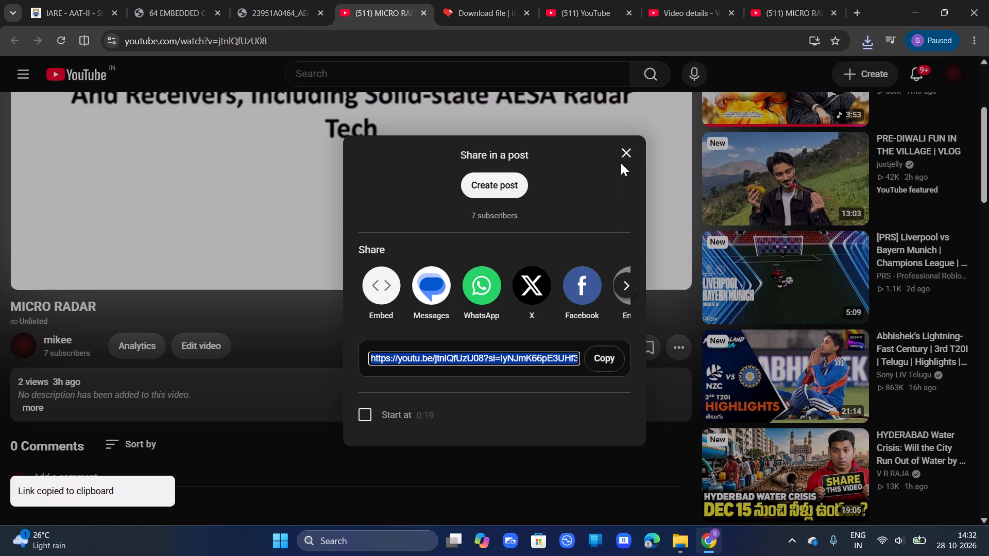
{"action": "left_click", "coordinate": [637, 147]}
{"action": "left_click", "coordinate": [628, 152]}
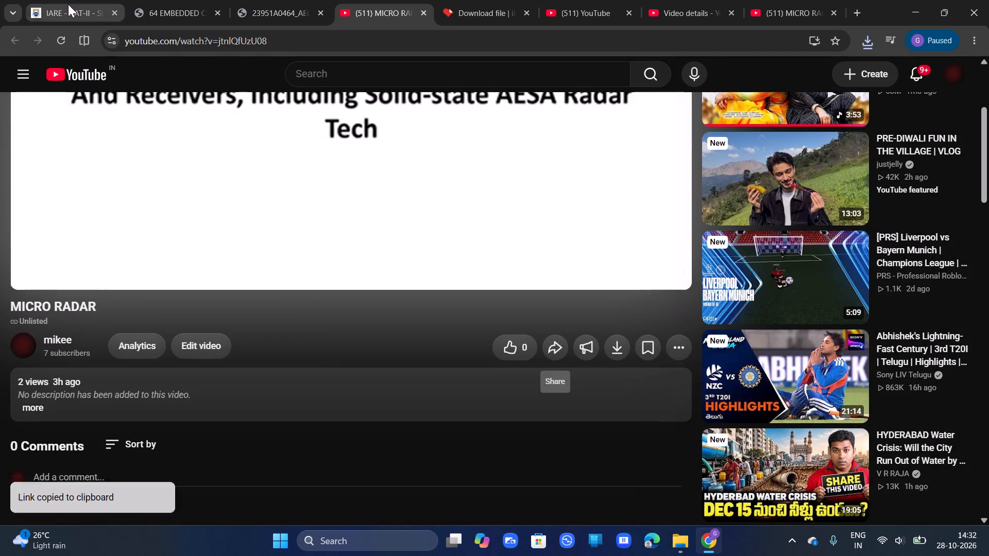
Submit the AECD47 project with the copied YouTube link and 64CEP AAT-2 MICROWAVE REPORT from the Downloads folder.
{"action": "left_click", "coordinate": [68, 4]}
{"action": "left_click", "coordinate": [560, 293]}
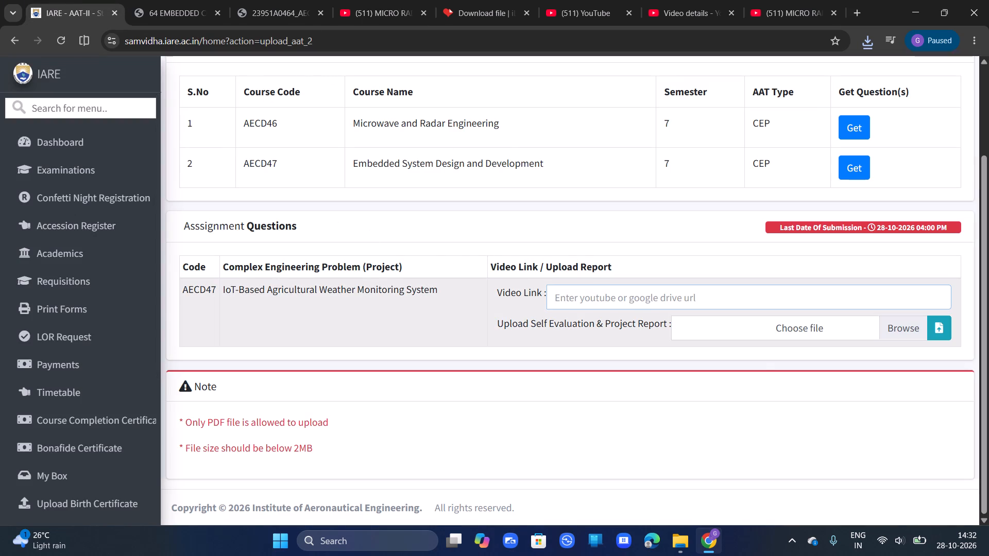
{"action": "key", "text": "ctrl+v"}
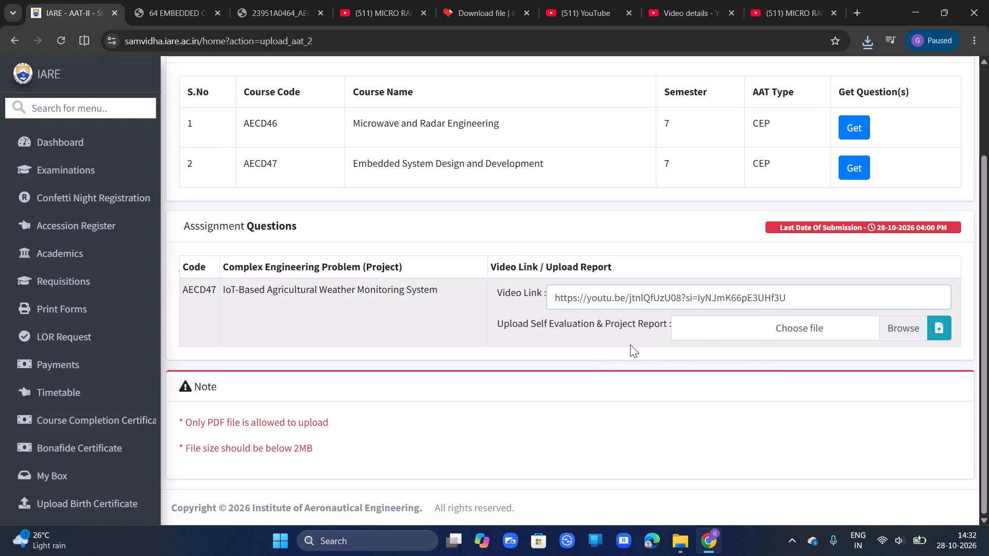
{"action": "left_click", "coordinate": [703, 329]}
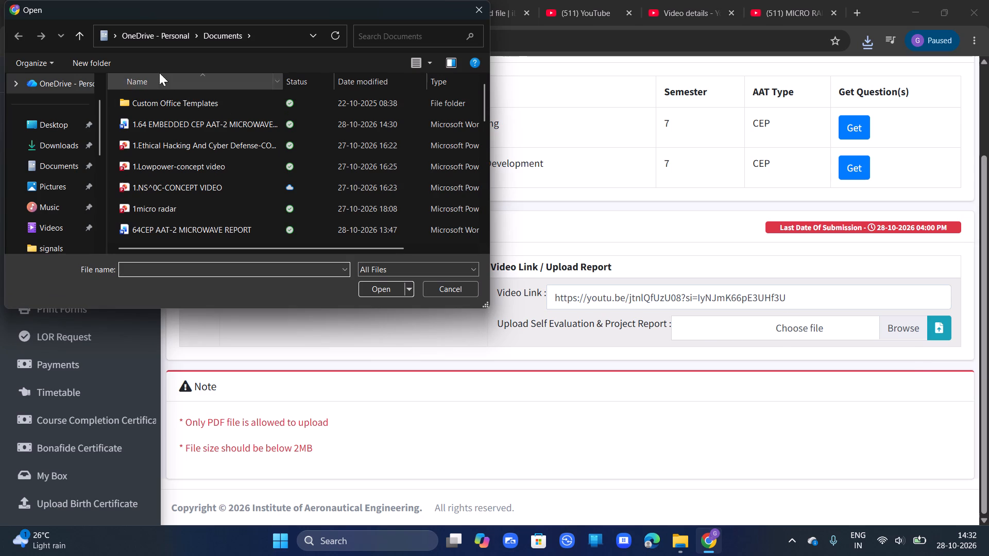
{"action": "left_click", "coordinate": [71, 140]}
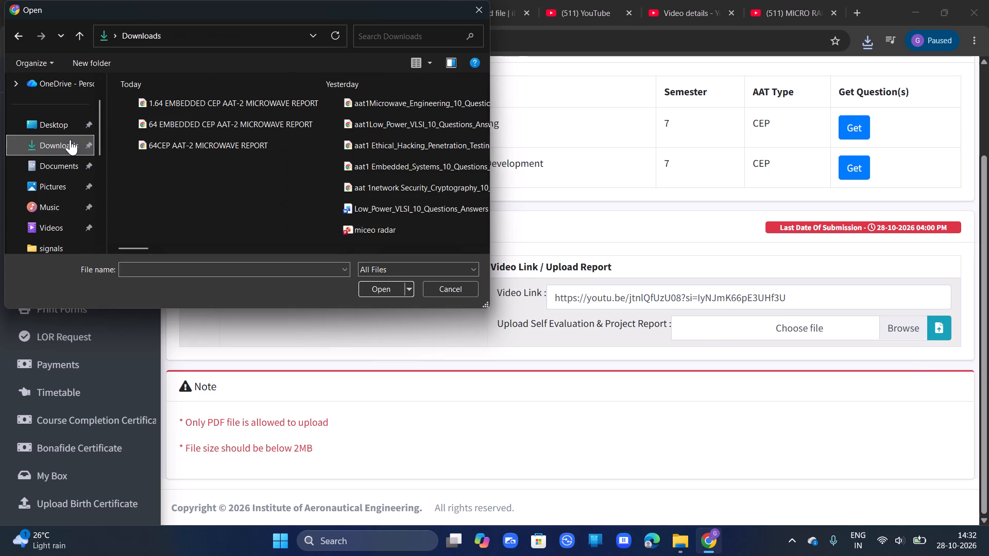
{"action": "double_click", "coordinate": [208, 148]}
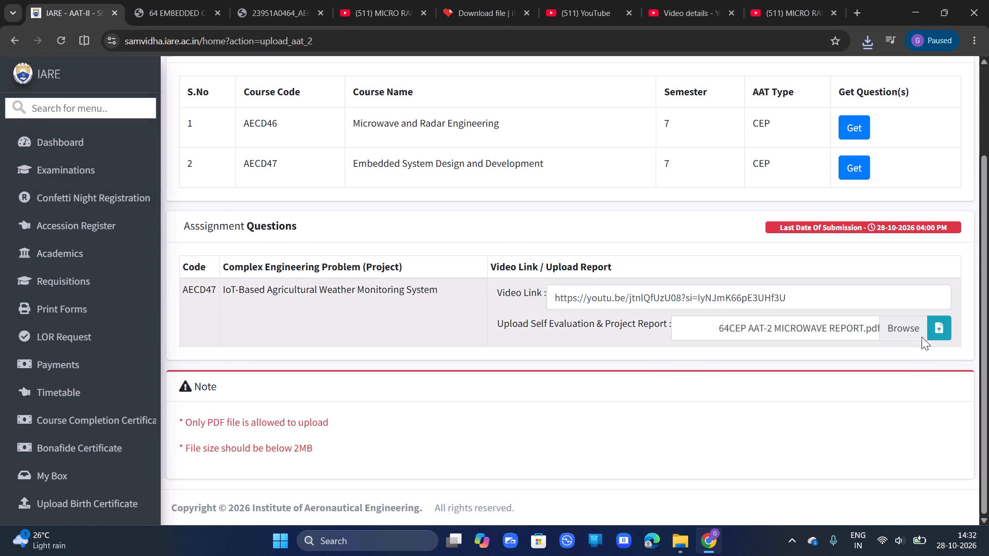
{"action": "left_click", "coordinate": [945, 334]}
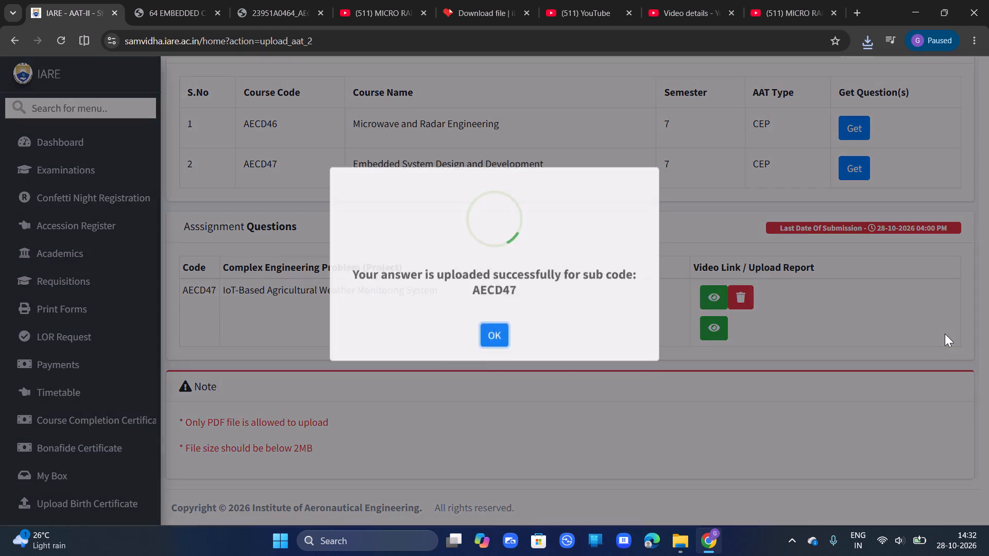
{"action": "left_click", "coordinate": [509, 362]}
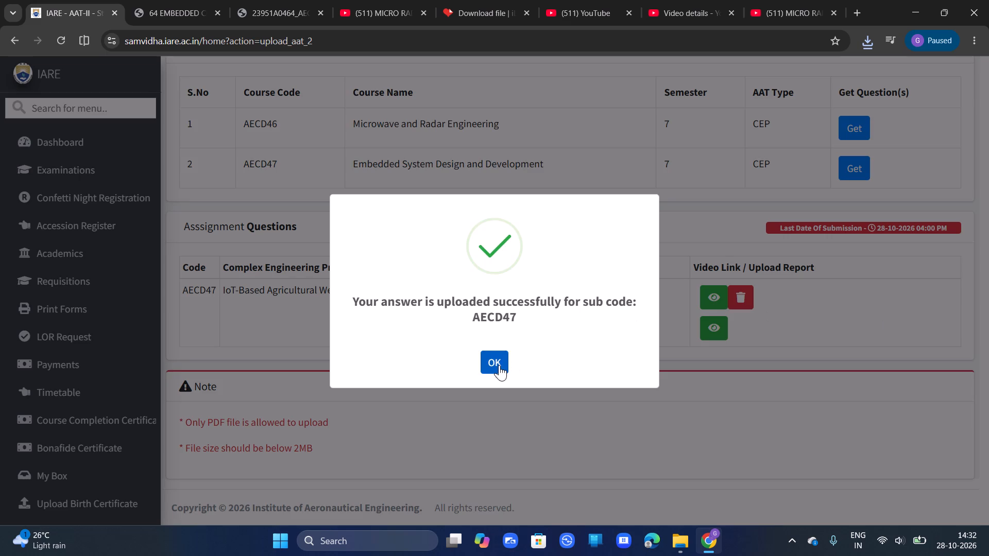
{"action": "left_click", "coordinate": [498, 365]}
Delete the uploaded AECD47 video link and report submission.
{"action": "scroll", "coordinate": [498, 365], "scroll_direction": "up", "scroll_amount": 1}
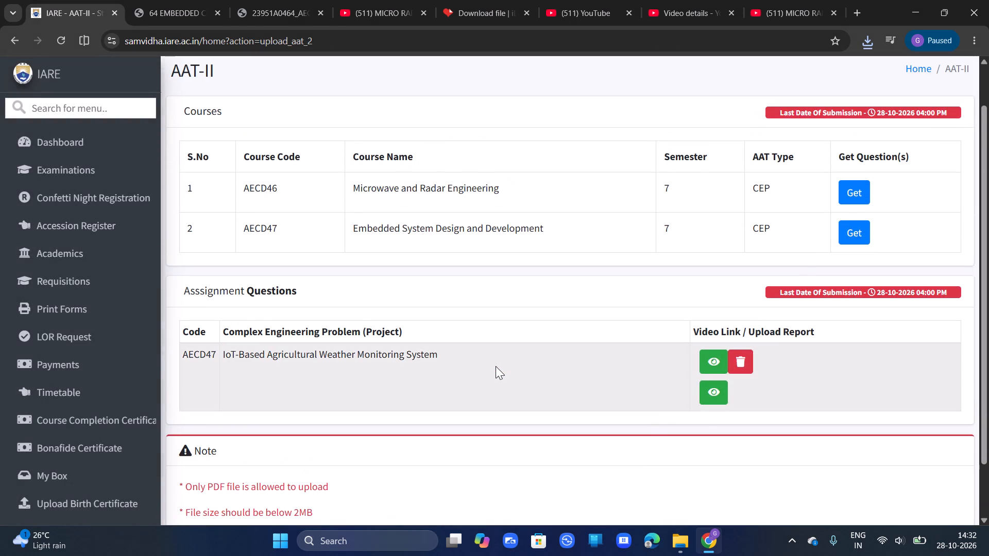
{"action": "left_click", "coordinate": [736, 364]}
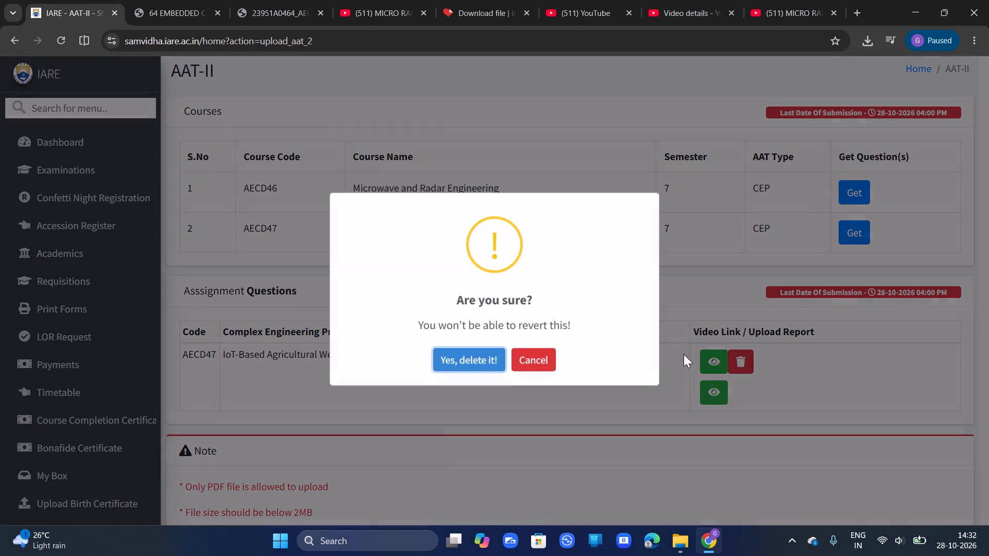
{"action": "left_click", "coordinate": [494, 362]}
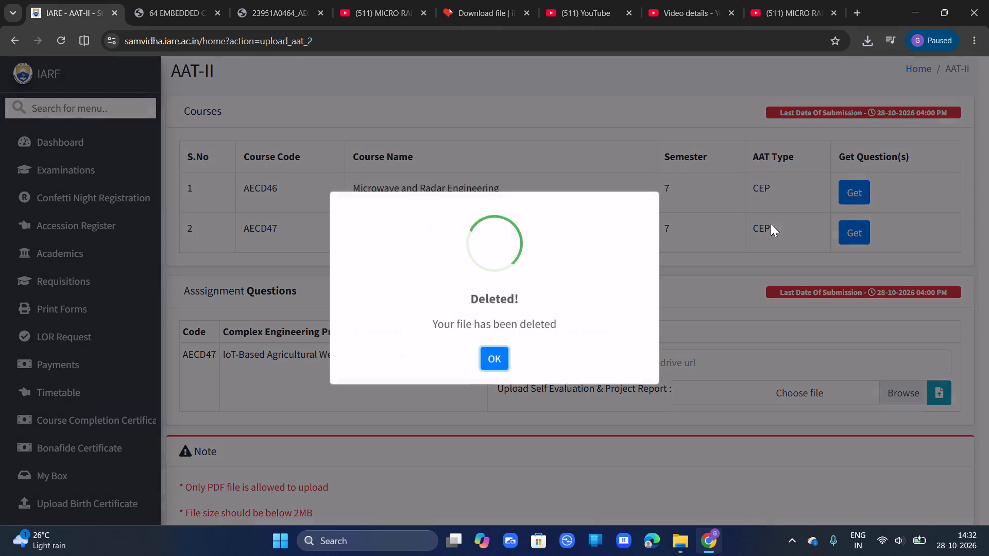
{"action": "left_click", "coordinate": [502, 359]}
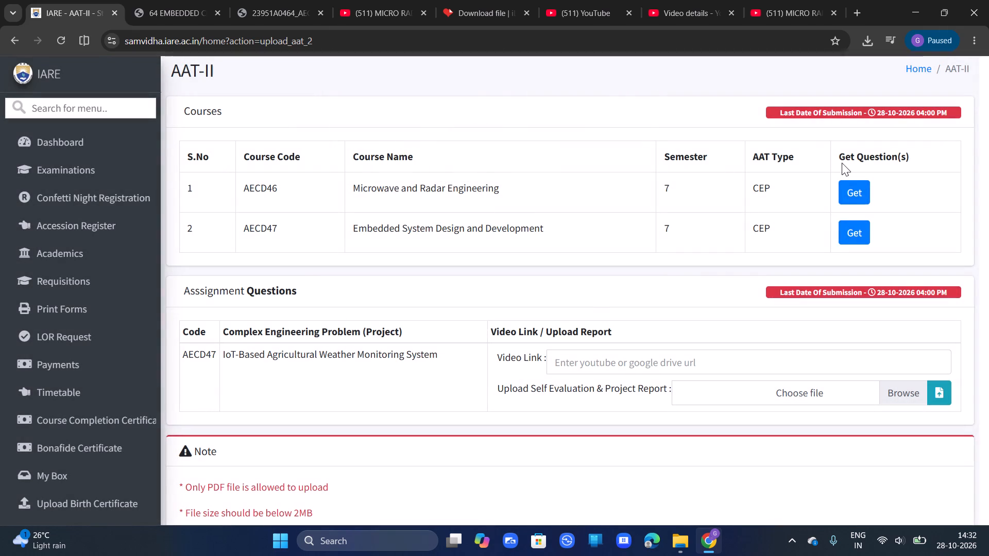
Get the assigned project question for AECD46 Microwave and Radar Engineering.
{"action": "left_click", "coordinate": [852, 193]}
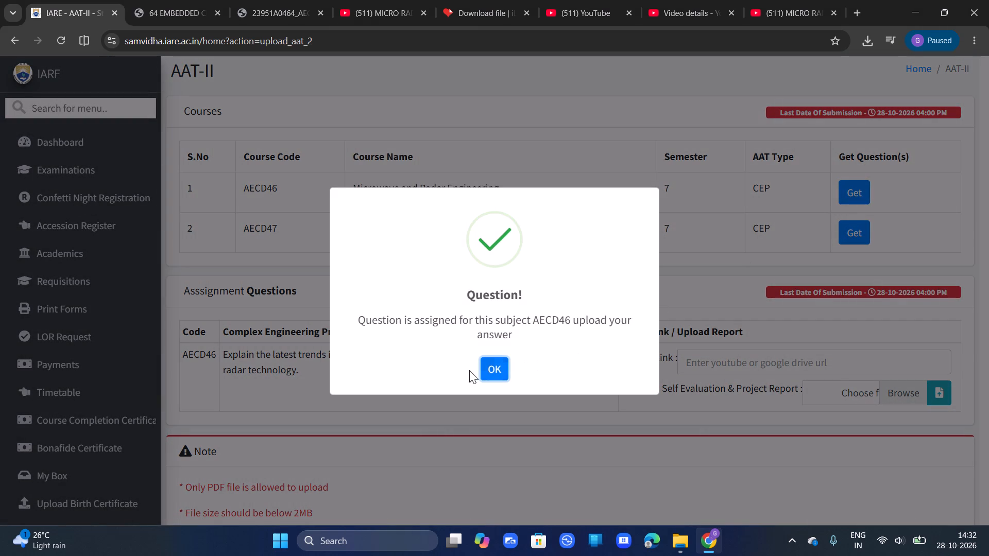
{"action": "left_click", "coordinate": [494, 367]}
{"action": "left_click", "coordinate": [851, 182]}
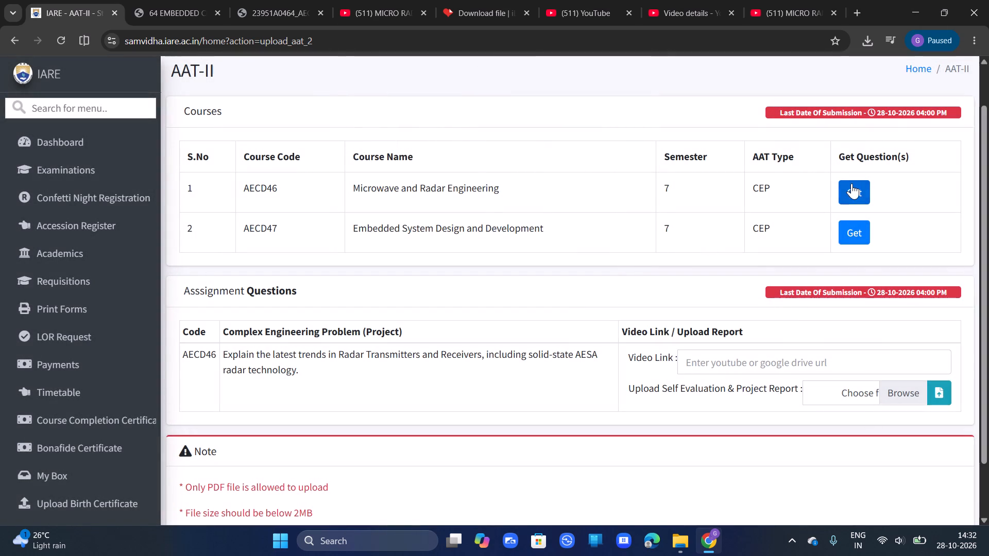
{"action": "left_click", "coordinate": [508, 361]}
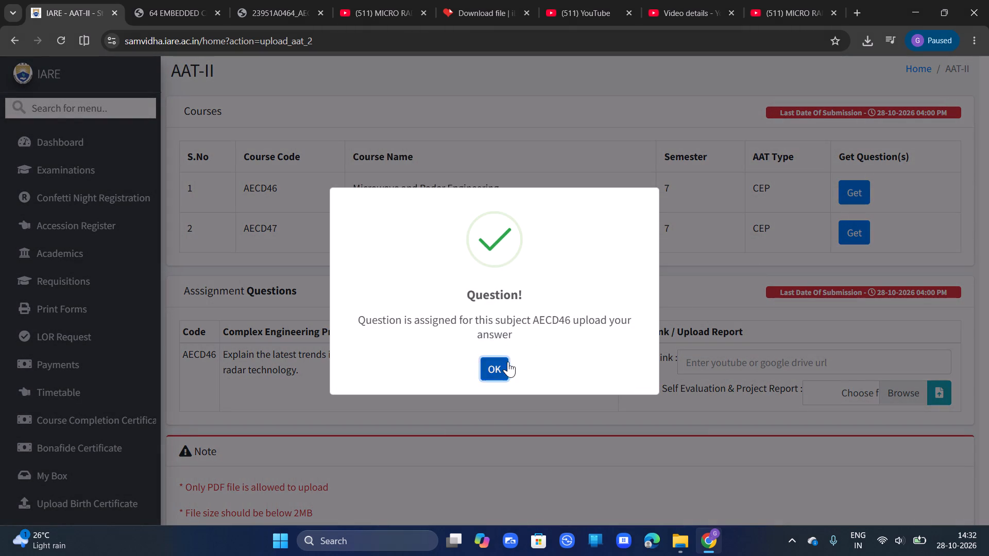
Submit the AECD46 project with the copied YouTube link and 64CEP AAT-2 MICROWAVE REPORT from the Downloads folder.
{"action": "left_click", "coordinate": [771, 371]}
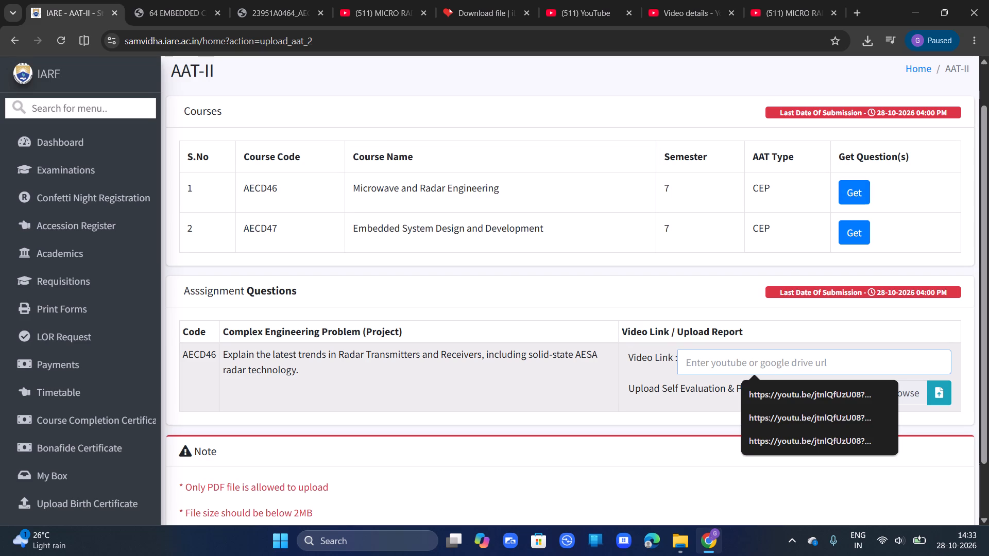
{"action": "key", "text": "ctrl+v"}
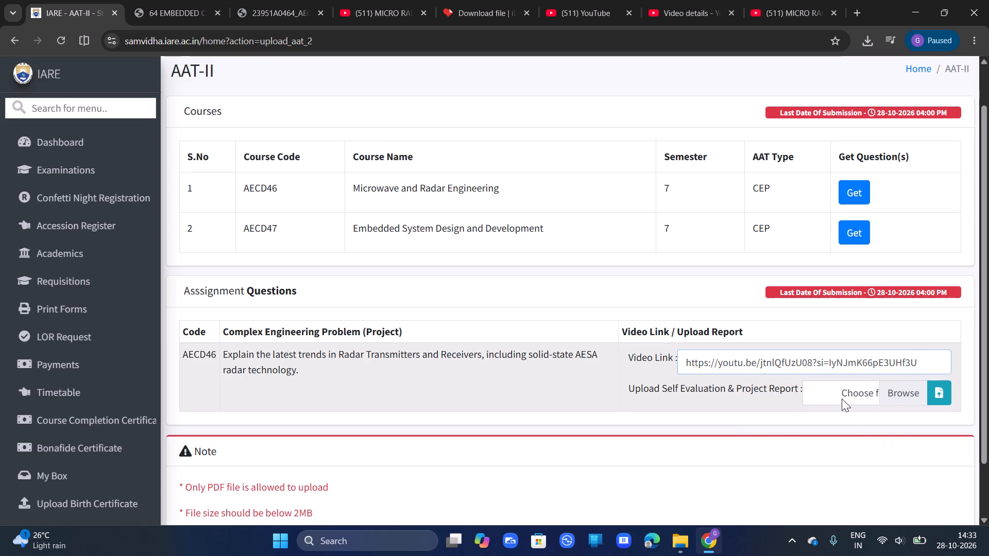
{"action": "left_click", "coordinate": [842, 397]}
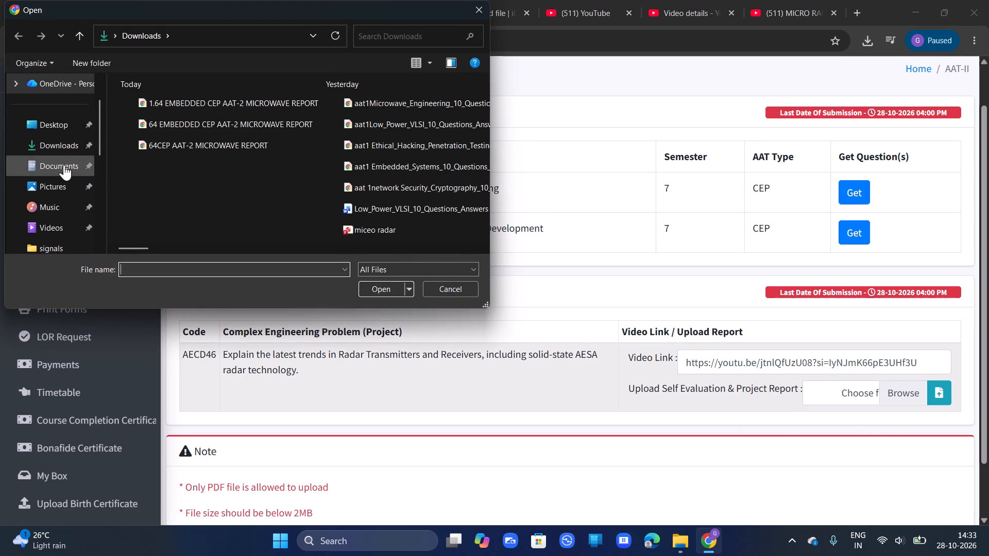
{"action": "left_click", "coordinate": [69, 146]}
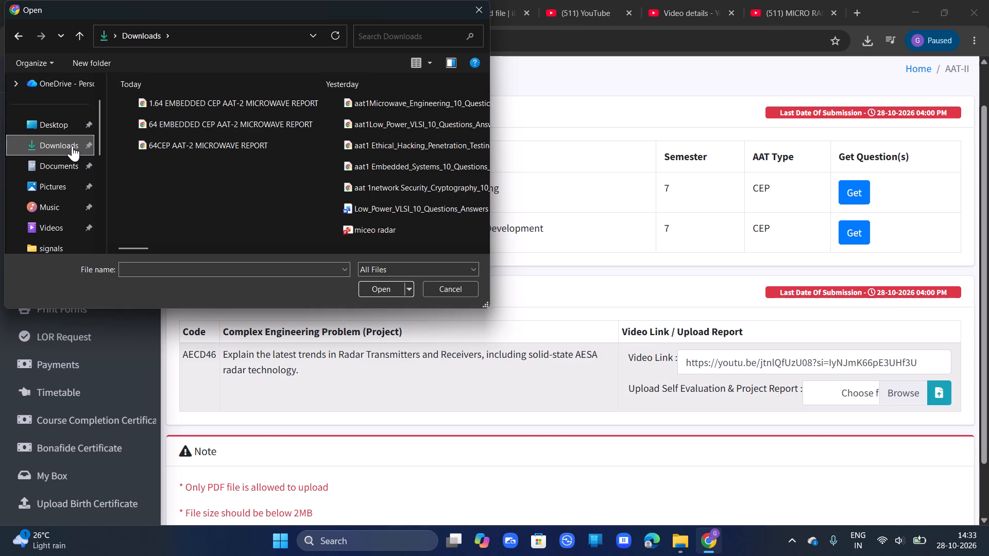
{"action": "left_click", "coordinate": [72, 146]}
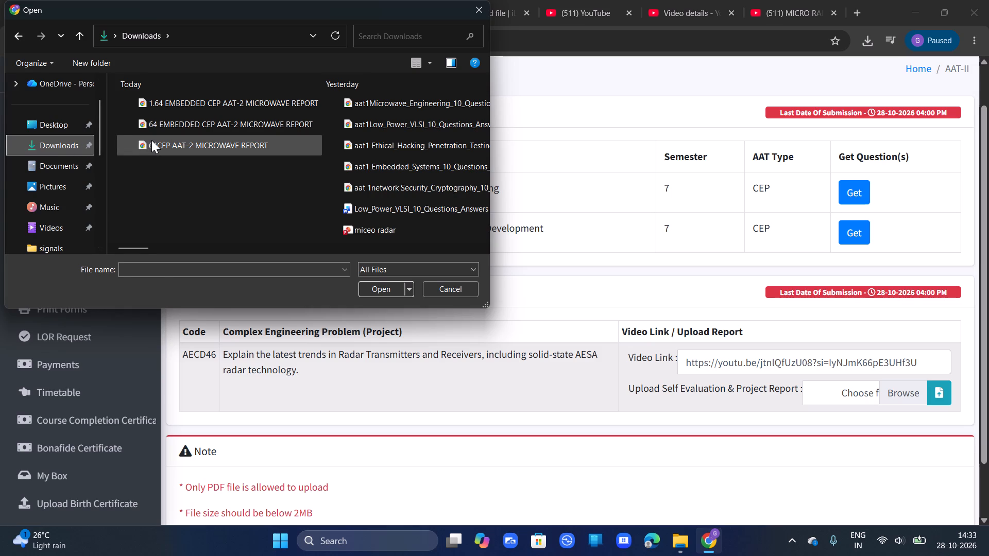
{"action": "left_click", "coordinate": [151, 140]}
{"action": "left_click", "coordinate": [151, 140]}
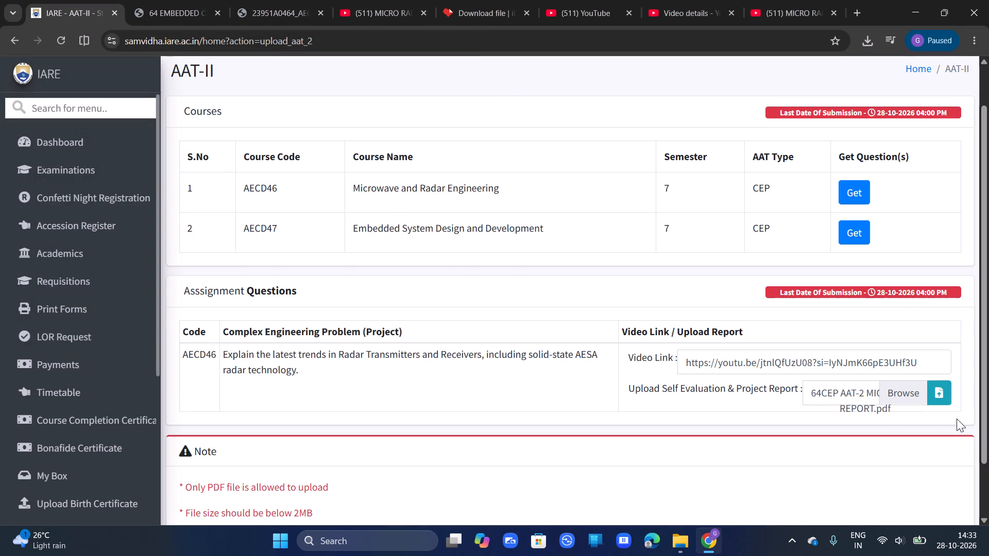
{"action": "left_click", "coordinate": [945, 400]}
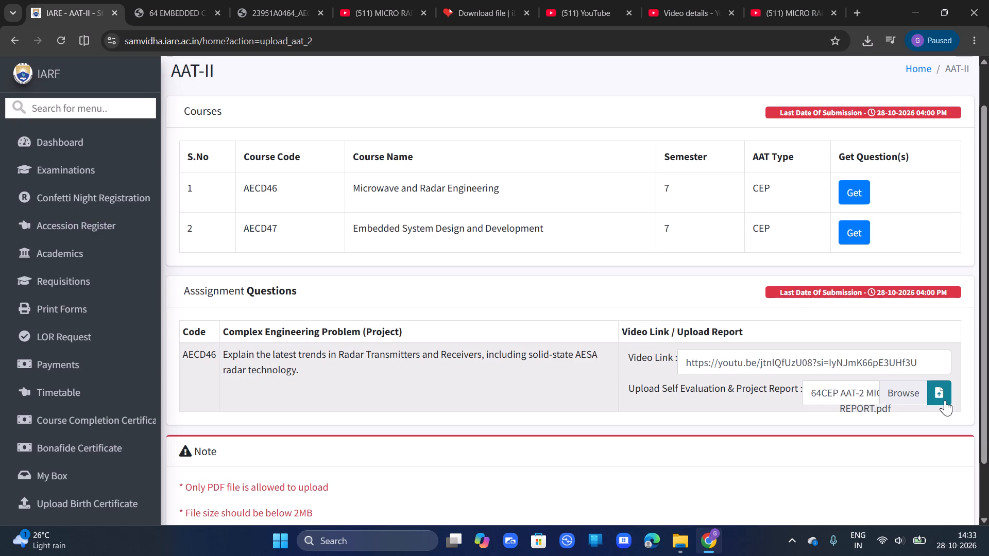
{"action": "left_click", "coordinate": [497, 360]}
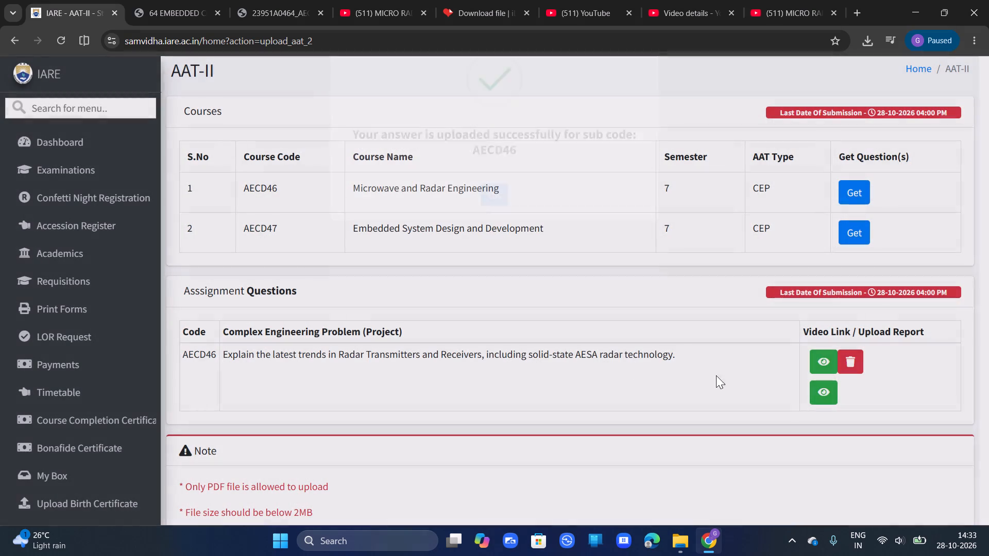
Open the uploaded AECD46 report and check its self-assessment form, cover page and project title page.
{"action": "left_click", "coordinate": [816, 391]}
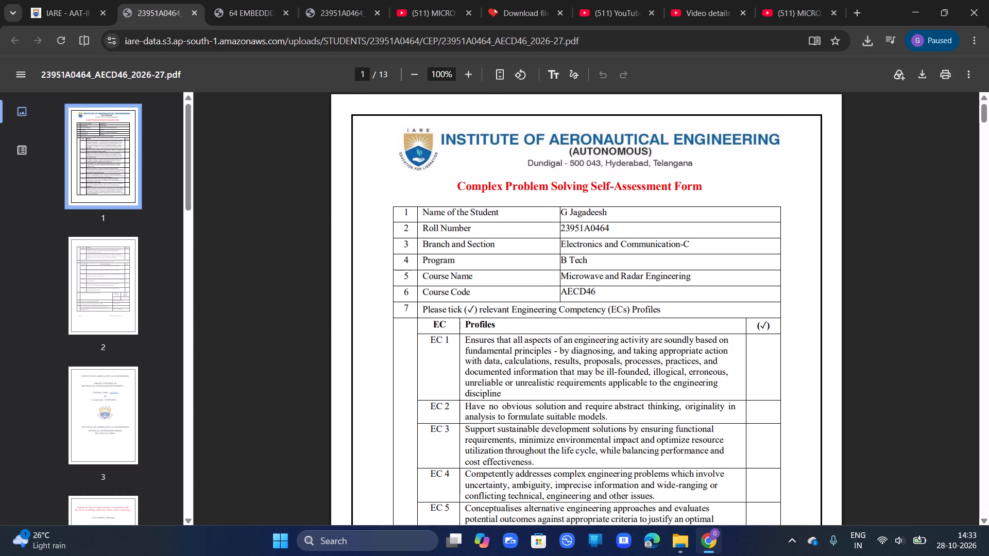
{"action": "scroll", "coordinate": [651, 301], "scroll_direction": "down", "scroll_amount": 3}
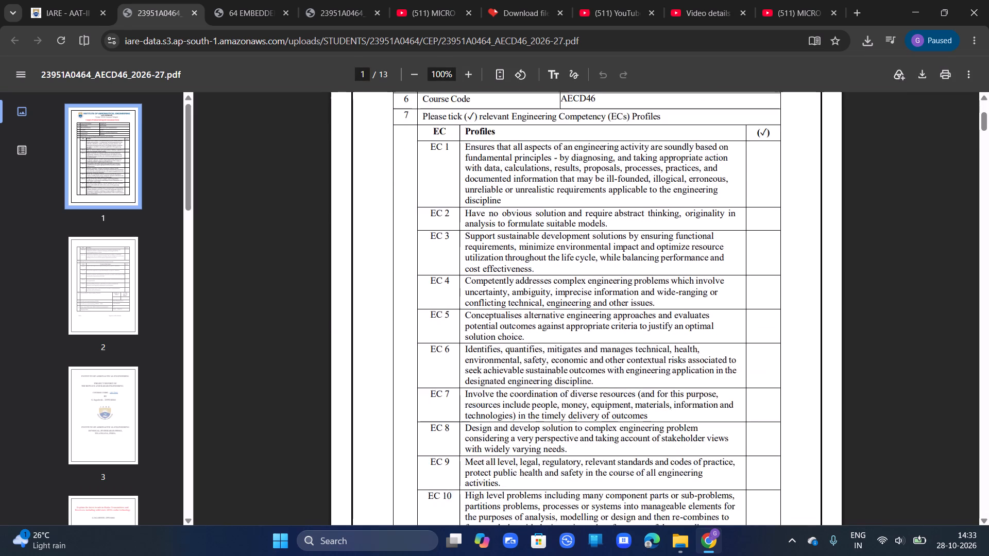
{"action": "scroll", "coordinate": [651, 301], "scroll_direction": "down", "scroll_amount": 20}
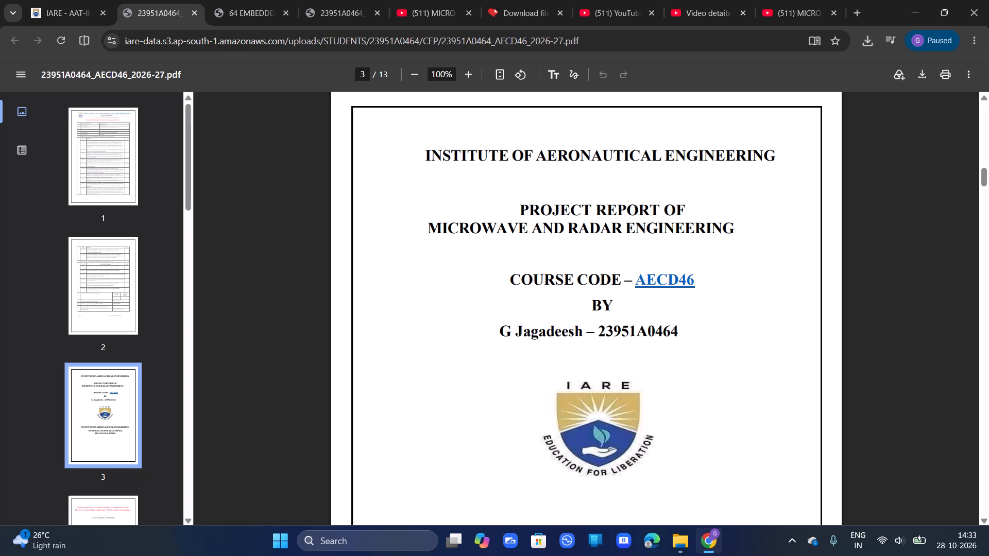
{"action": "scroll", "coordinate": [651, 301], "scroll_direction": "down", "scroll_amount": 4}
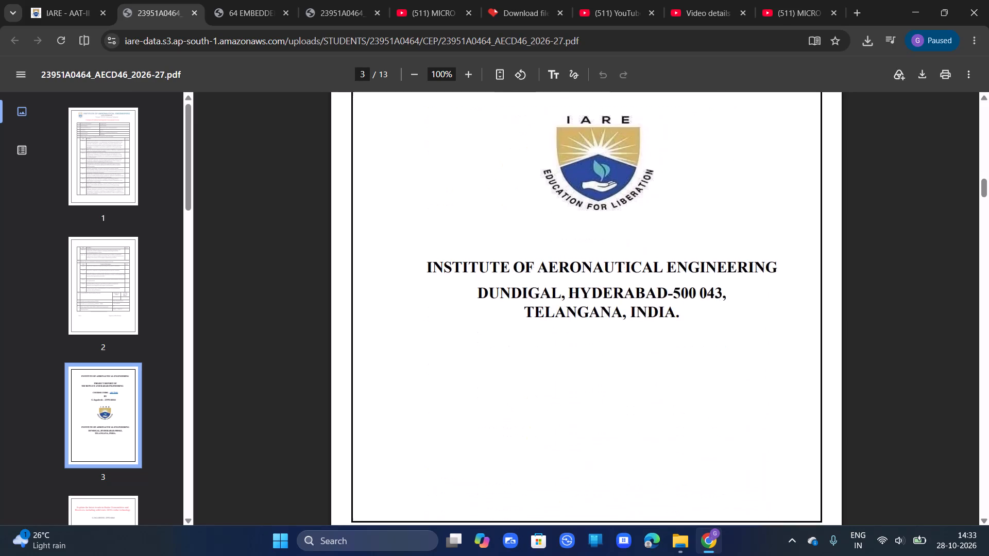
{"action": "scroll", "coordinate": [651, 301], "scroll_direction": "down", "scroll_amount": 5}
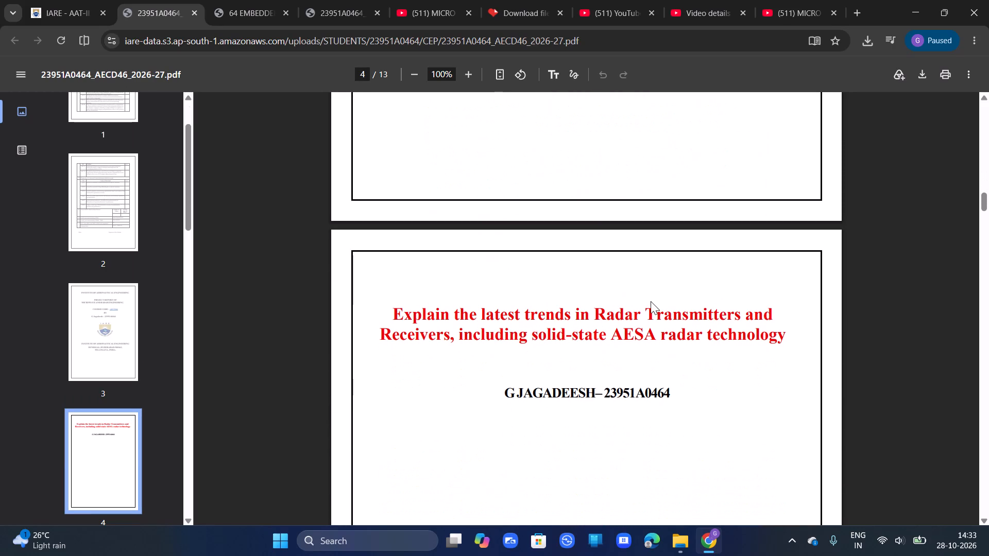
{"action": "scroll", "coordinate": [651, 301], "scroll_direction": "up", "scroll_amount": 13}
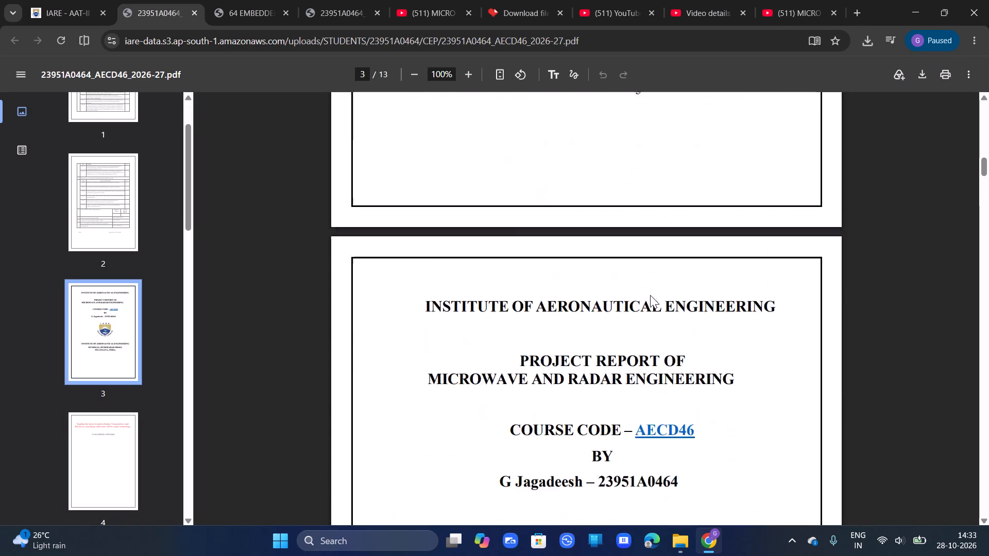
{"action": "scroll", "coordinate": [650, 295], "scroll_direction": "up", "scroll_amount": 3}
Return to the AAT-II portal page and get the assigned project question for AECD47 Embedded System Design and Development.
{"action": "left_click", "coordinate": [66, 9]}
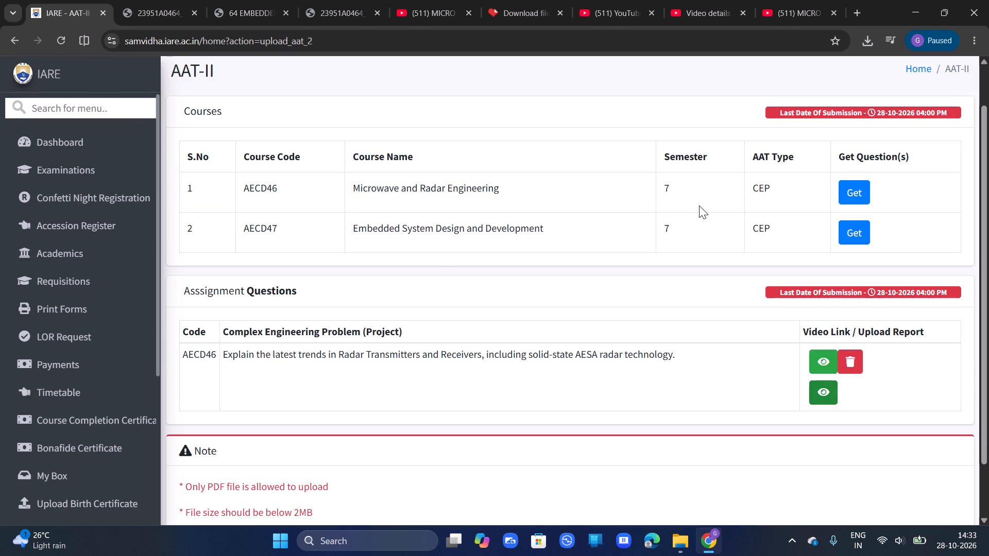
{"action": "left_click", "coordinate": [848, 229]}
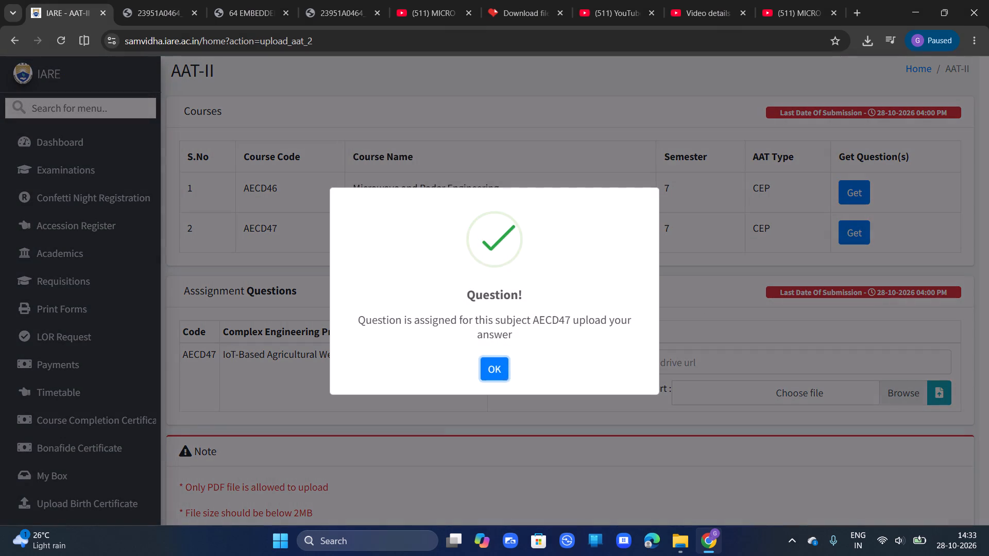
{"action": "left_click", "coordinate": [495, 374]}
Find the EMBEDDED SYSTEM video among the channel's own YouTube videos and copy its share link.
{"action": "left_click", "coordinate": [424, 11]}
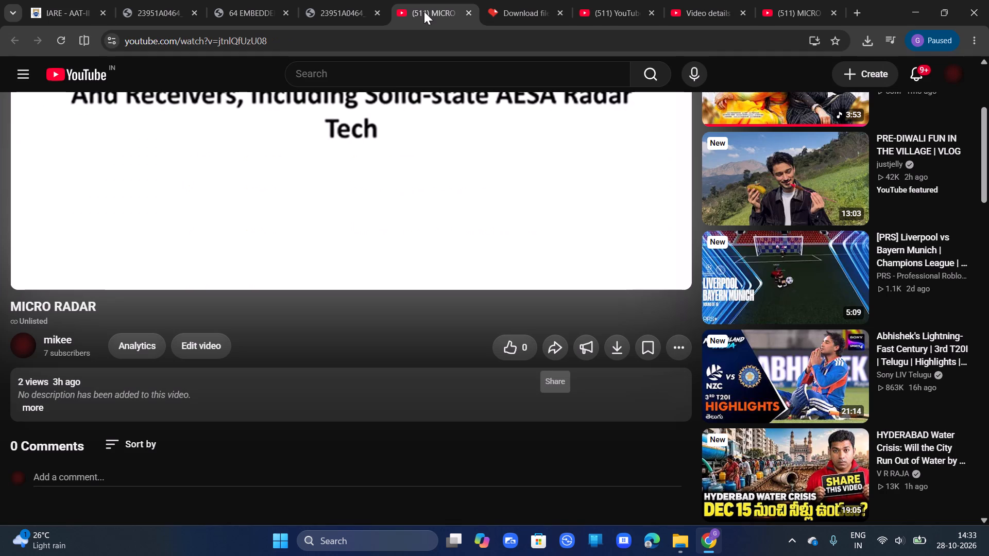
{"action": "left_click", "coordinate": [25, 72]}
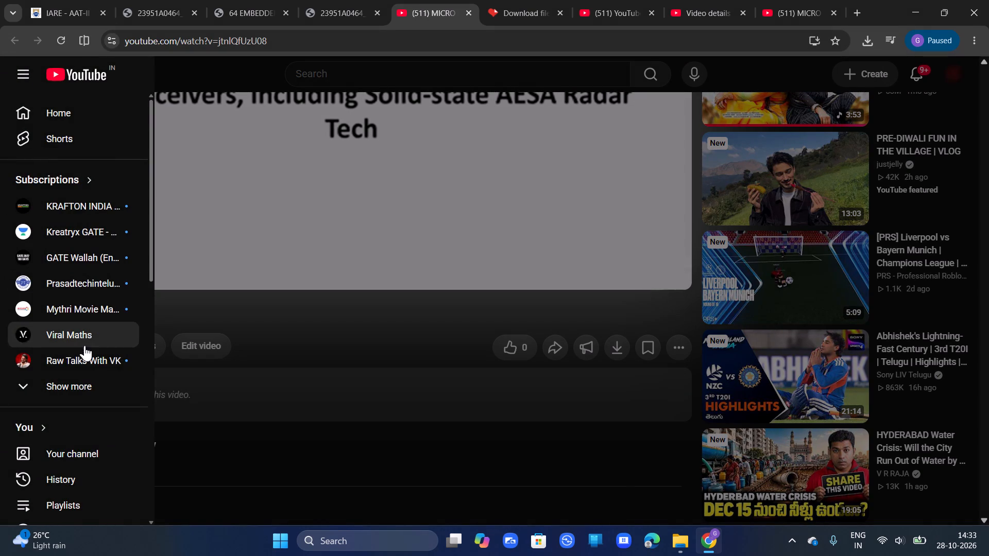
{"action": "scroll", "coordinate": [81, 474], "scroll_direction": "down", "scroll_amount": 1}
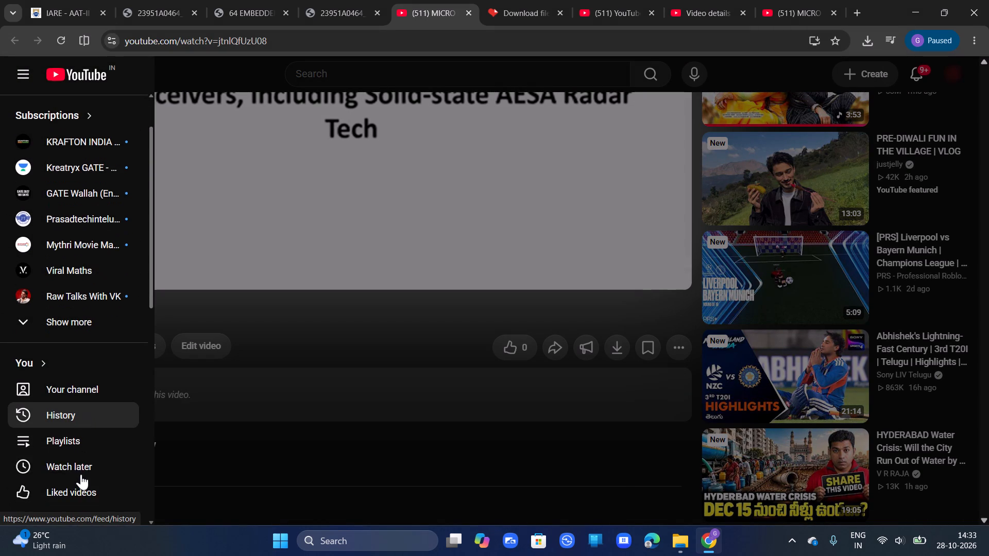
{"action": "scroll", "coordinate": [81, 472], "scroll_direction": "down", "scroll_amount": 2}
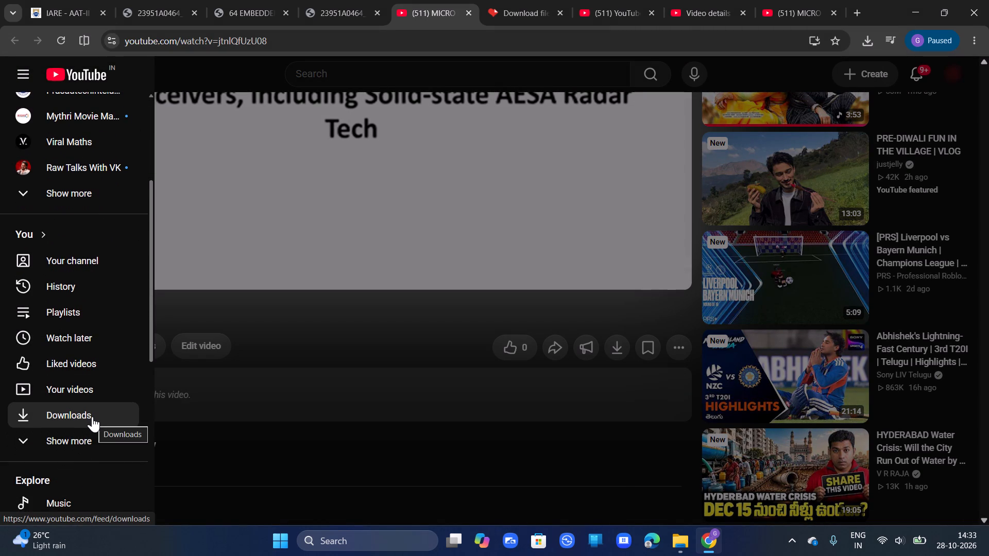
{"action": "left_click", "coordinate": [97, 385]}
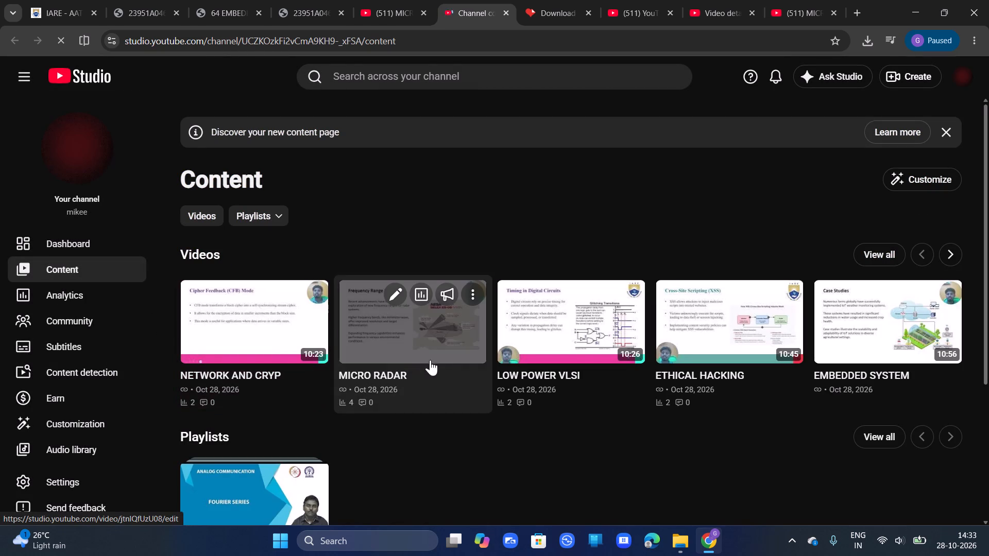
{"action": "left_click", "coordinate": [865, 339]}
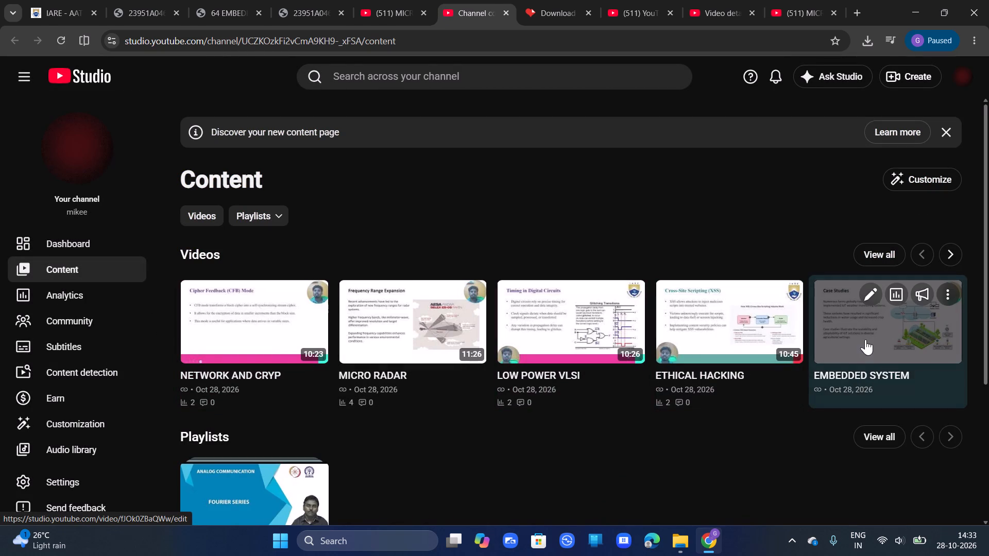
{"action": "left_click", "coordinate": [53, 150]}
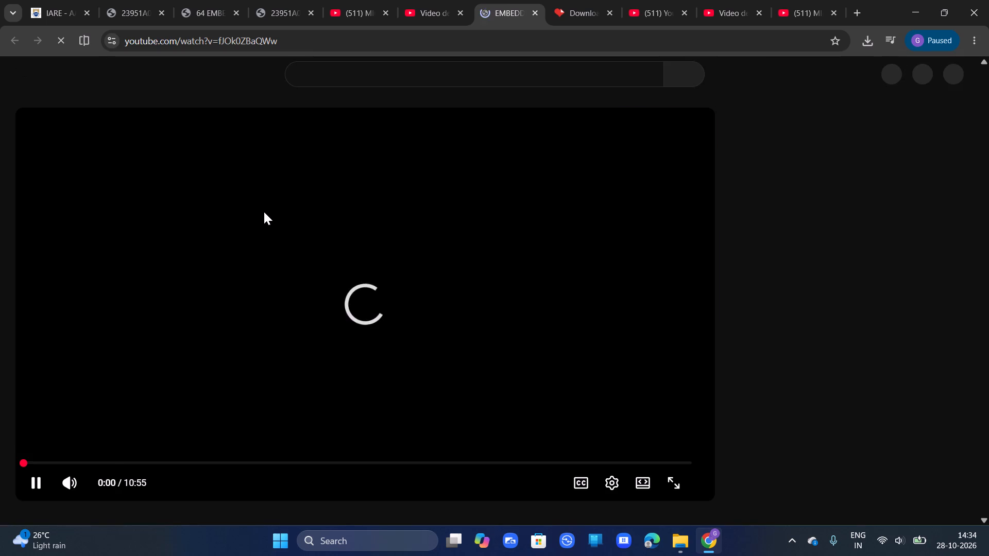
{"action": "scroll", "coordinate": [489, 447], "scroll_direction": "down", "scroll_amount": 3}
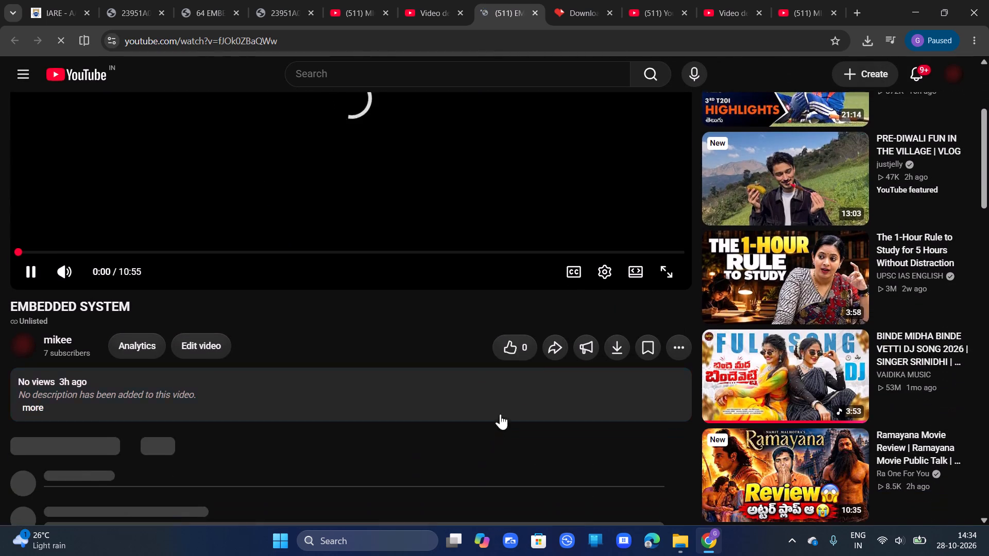
{"action": "left_click", "coordinate": [559, 347]}
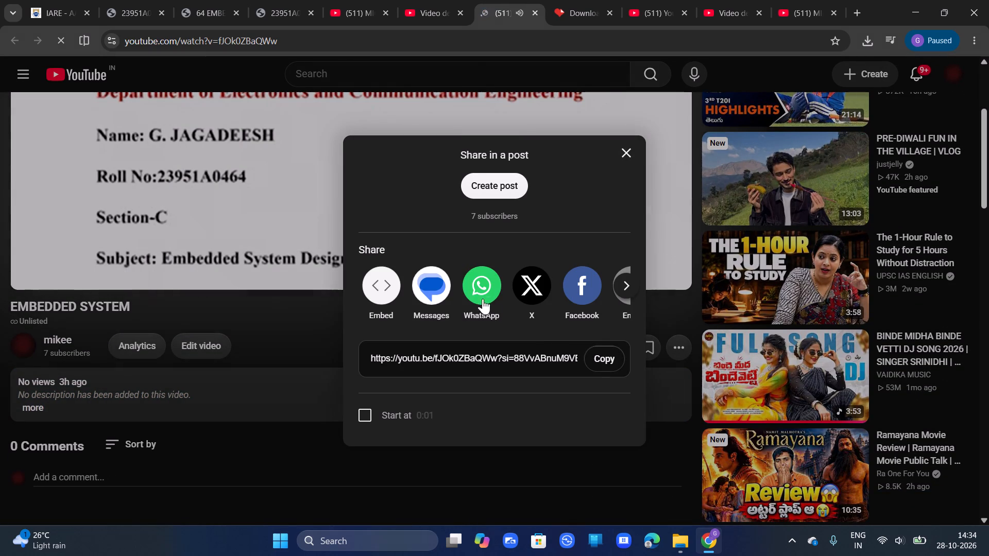
{"action": "left_click", "coordinate": [611, 359]}
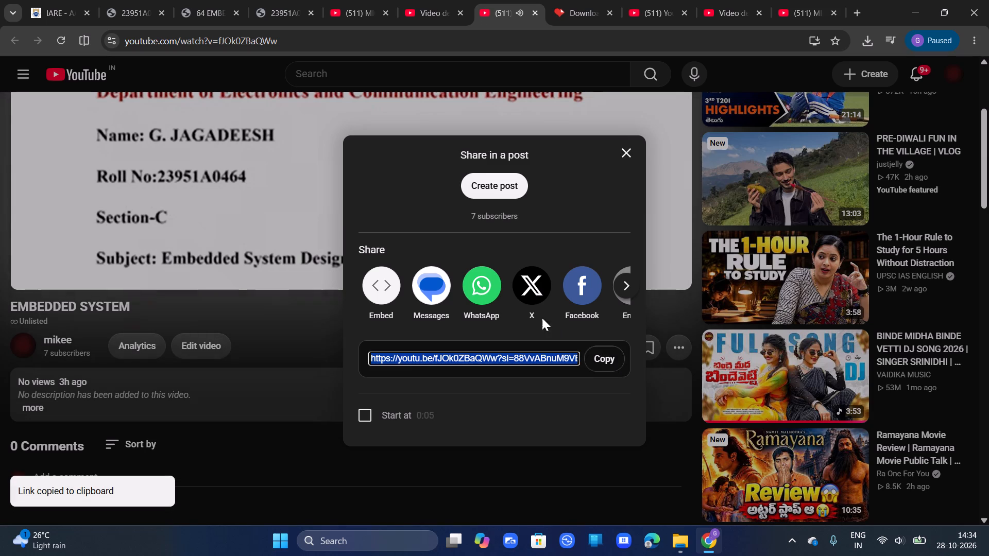
Submit the AECD47 project on the portal with the copied YouTube link and 1.64 EMBEDDED CEP AAT-2 MICROWAVE REPORT from the Downloads folder.
{"action": "left_click", "coordinate": [63, 11]}
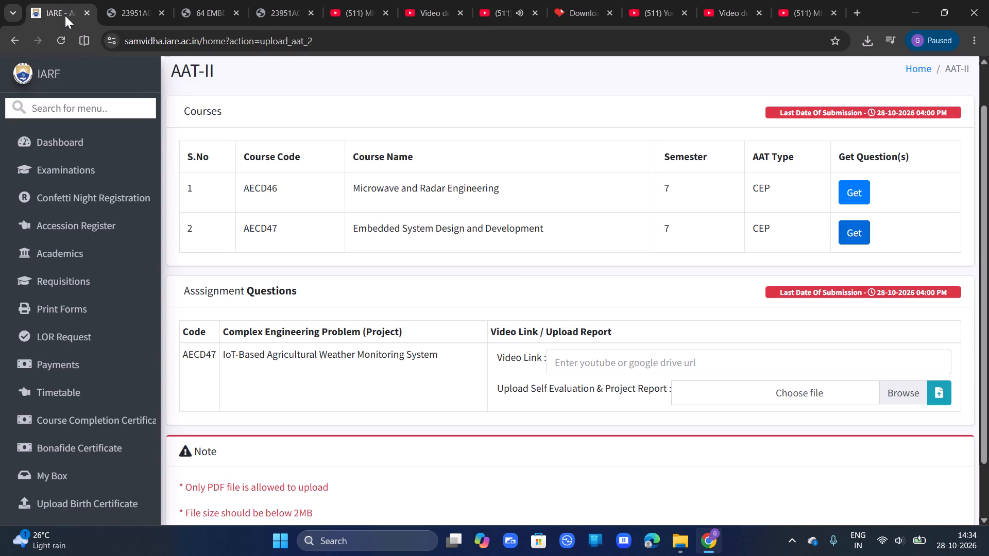
{"action": "left_click", "coordinate": [849, 227]}
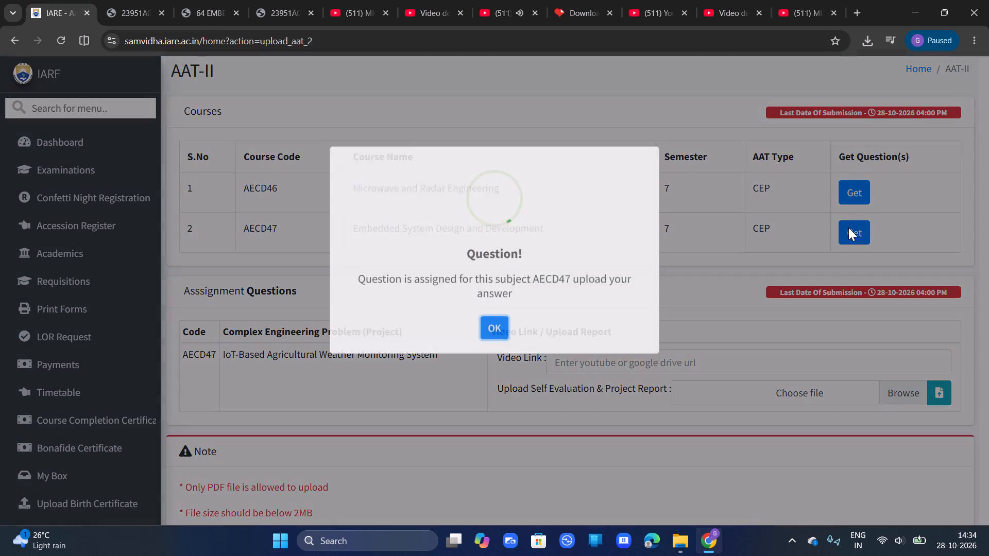
{"action": "left_click", "coordinate": [496, 368]}
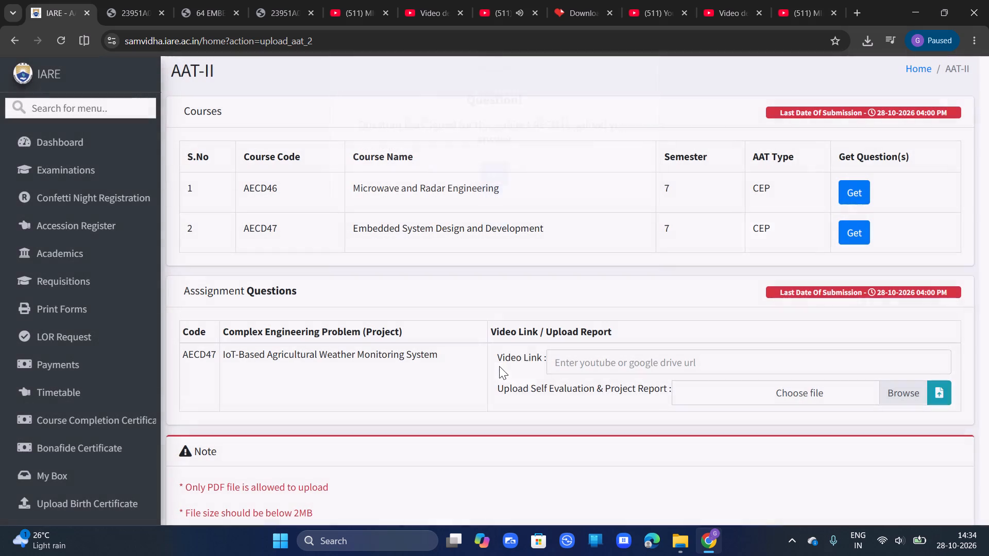
{"action": "left_click", "coordinate": [574, 357]}
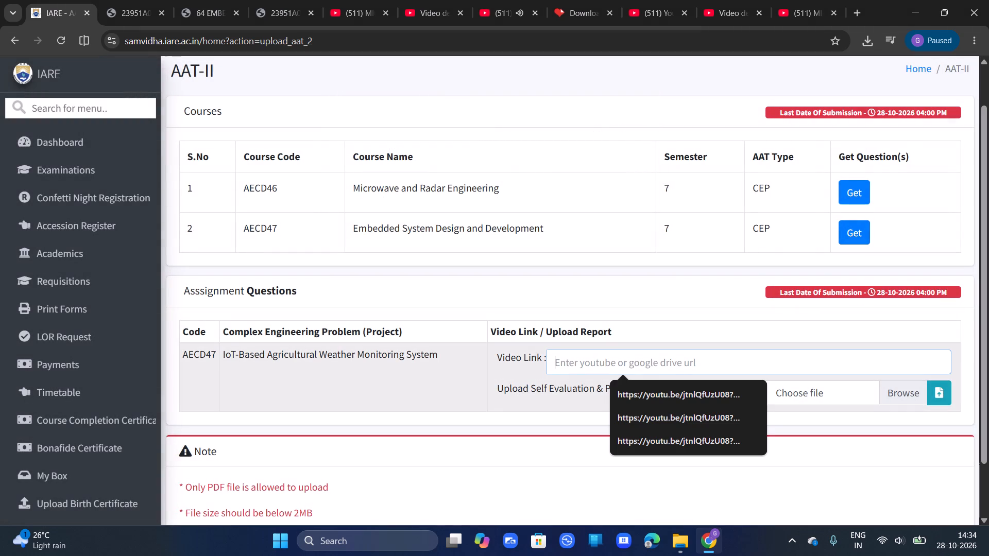
{"action": "key", "text": "ctrl+v"}
{"action": "left_click", "coordinate": [787, 393]}
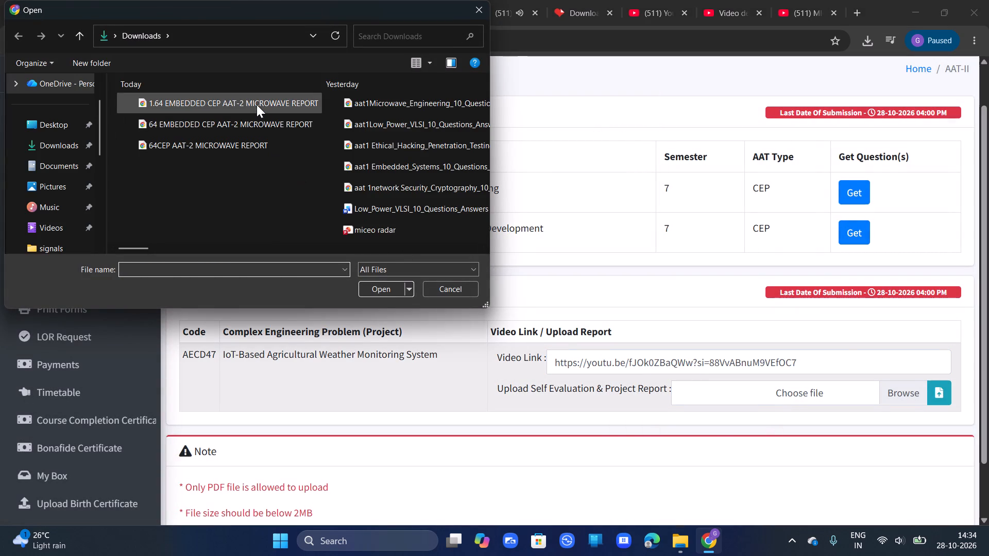
{"action": "double_click", "coordinate": [257, 105]}
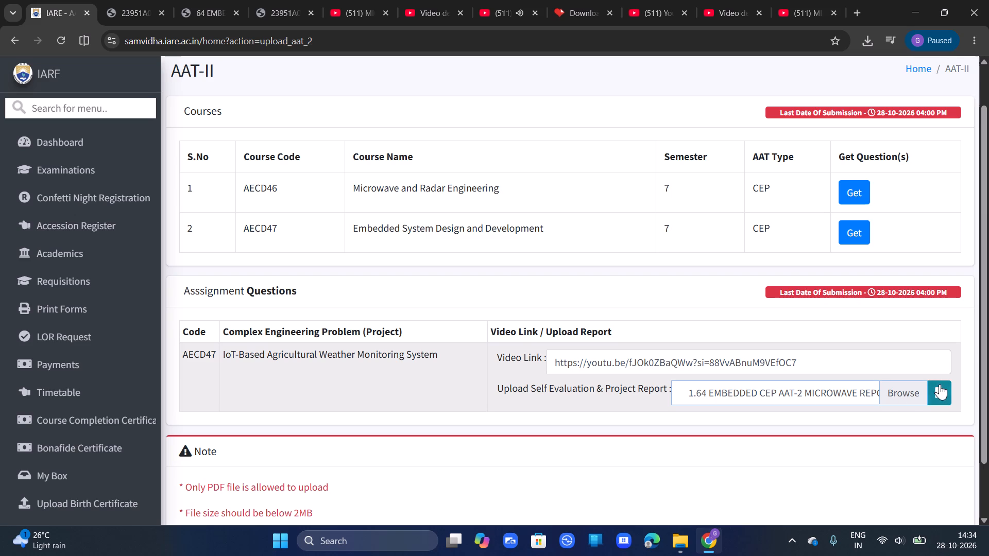
{"action": "left_click", "coordinate": [940, 384]}
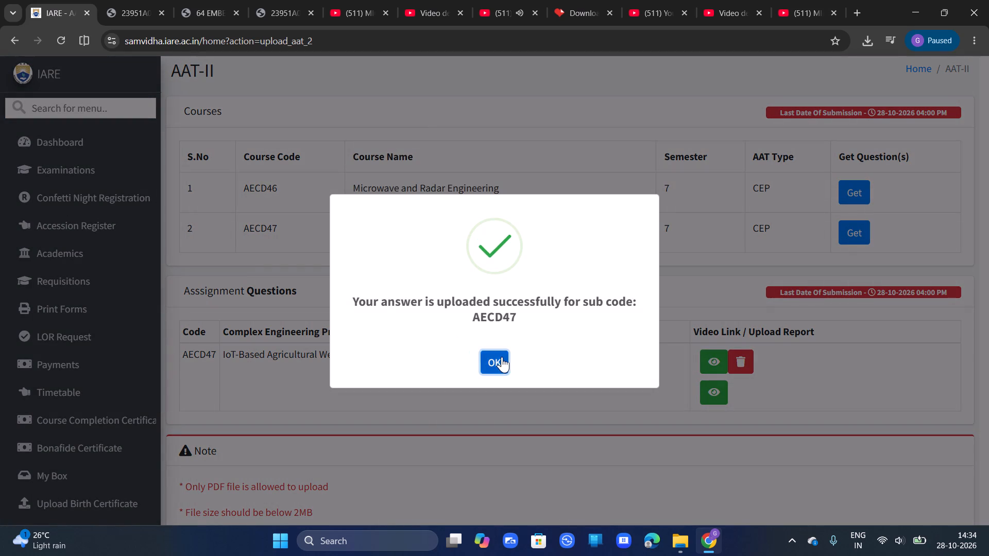
{"action": "left_click", "coordinate": [502, 357]}
Open the uploaded AECD47 report and check its self-assessment form and cover page.
{"action": "left_click", "coordinate": [706, 399]}
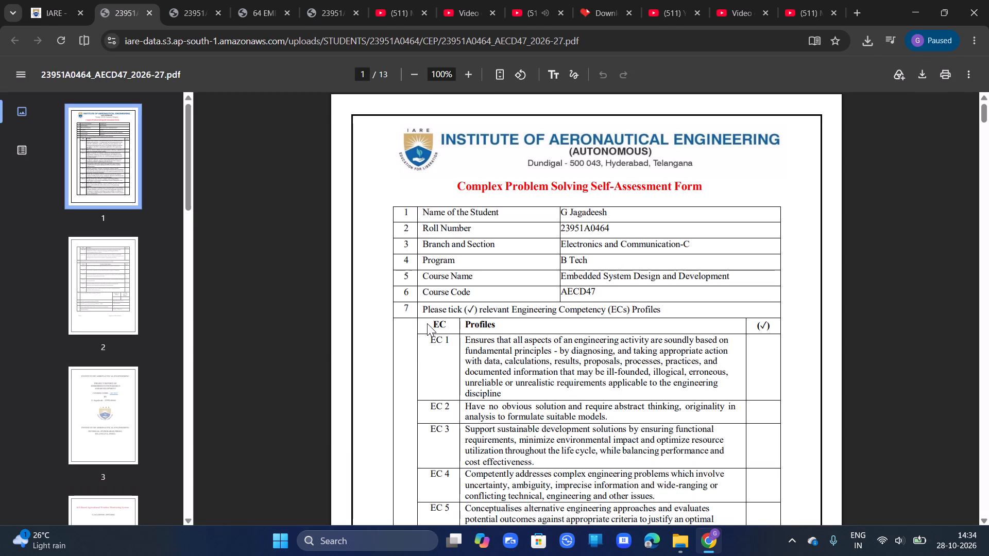
{"action": "scroll", "coordinate": [489, 307], "scroll_direction": "down", "scroll_amount": 3}
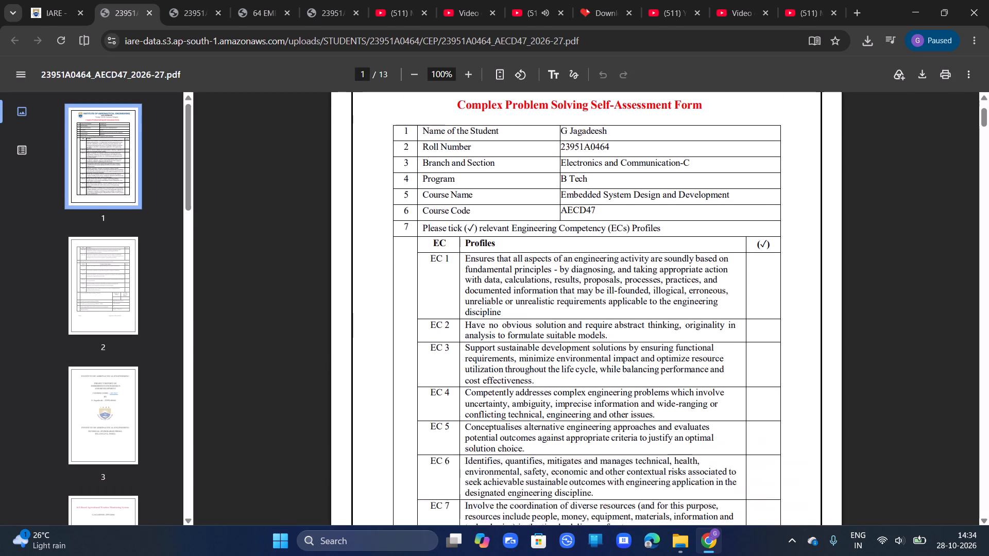
{"action": "scroll", "coordinate": [489, 307], "scroll_direction": "down", "scroll_amount": 18}
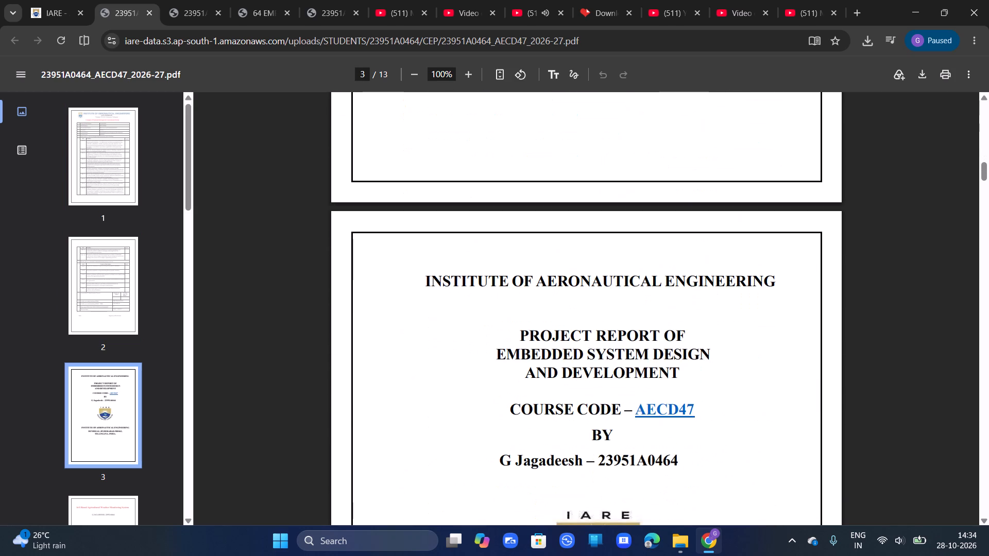
{"action": "scroll", "coordinate": [489, 307], "scroll_direction": "down", "scroll_amount": 7}
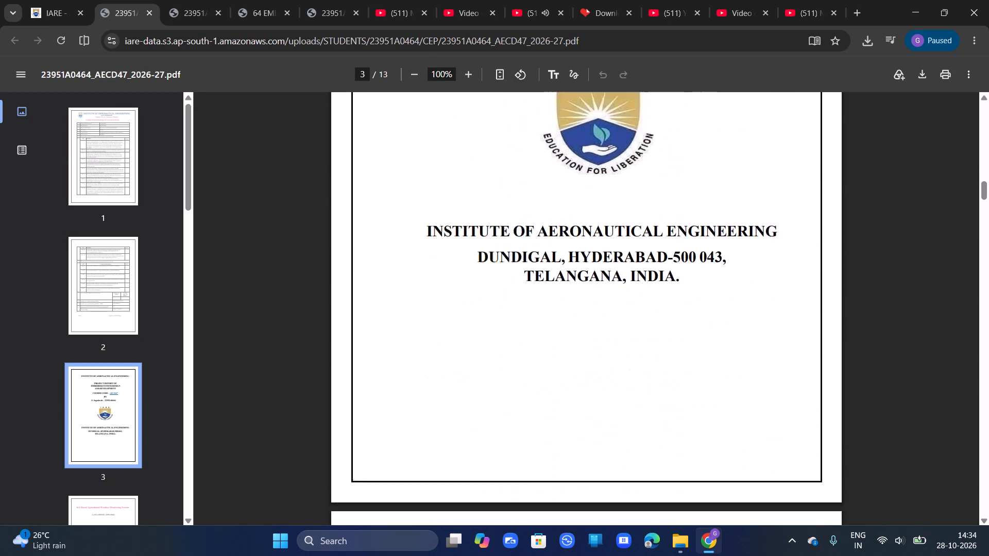
Check the AECD47 report's project title page, index, abstract and declaration certificate.
{"action": "scroll", "coordinate": [489, 307], "scroll_direction": "down", "scroll_amount": 14}
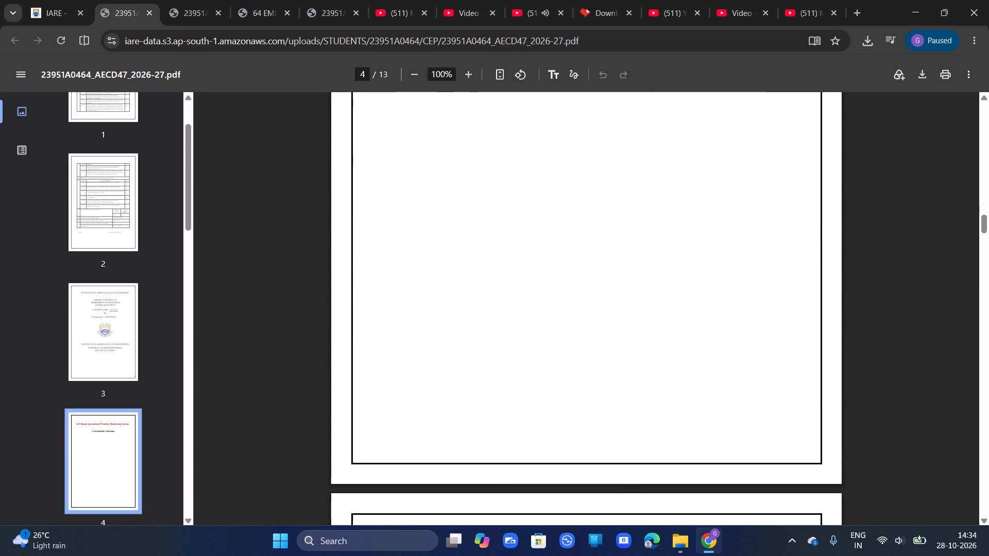
{"action": "scroll", "coordinate": [489, 307], "scroll_direction": "down", "scroll_amount": 15}
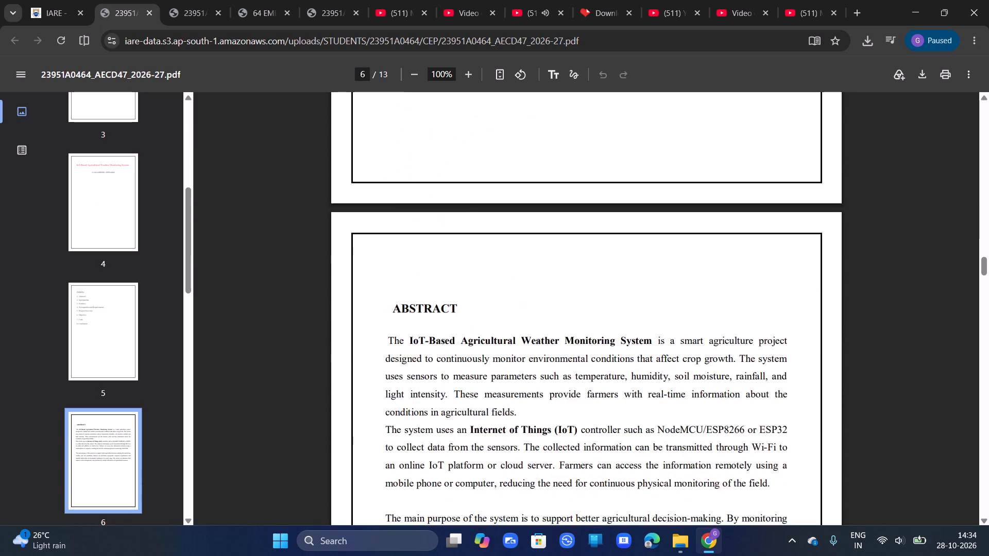
{"action": "scroll", "coordinate": [489, 307], "scroll_direction": "down", "scroll_amount": 9}
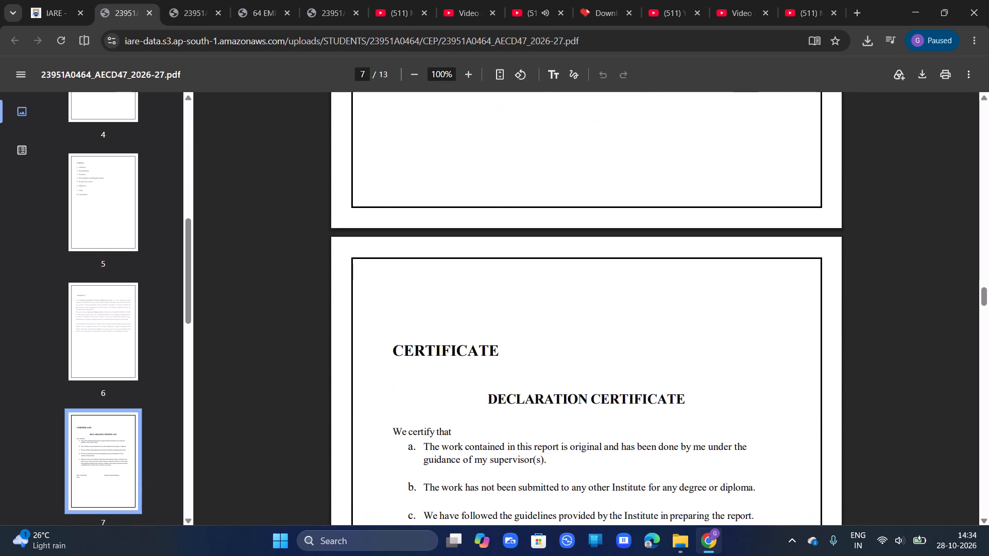
{"action": "scroll", "coordinate": [489, 307], "scroll_direction": "down", "scroll_amount": 4}
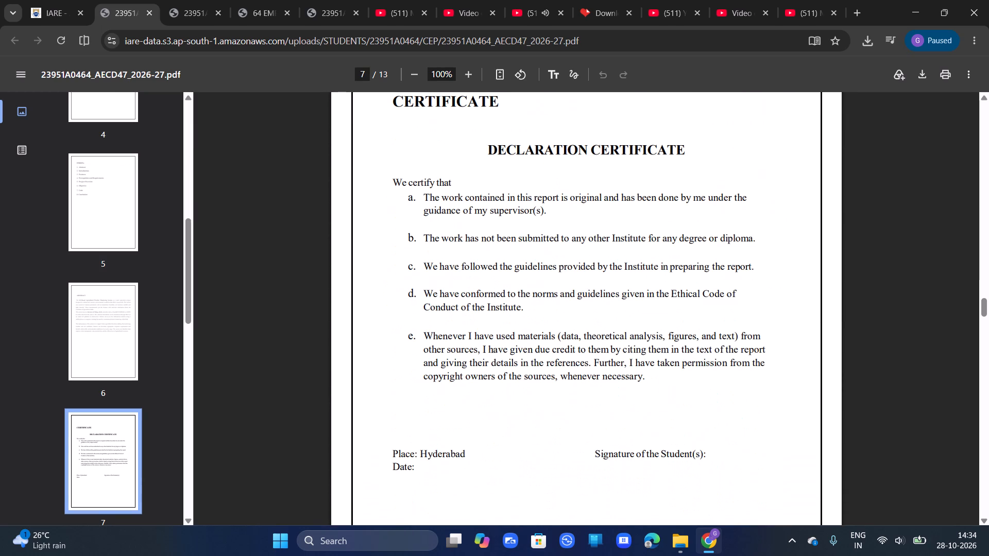
Look back through the AECD47 report from the declaration certificate to the self-assessment form on its first page.
{"action": "scroll", "coordinate": [489, 307], "scroll_direction": "up", "scroll_amount": 3}
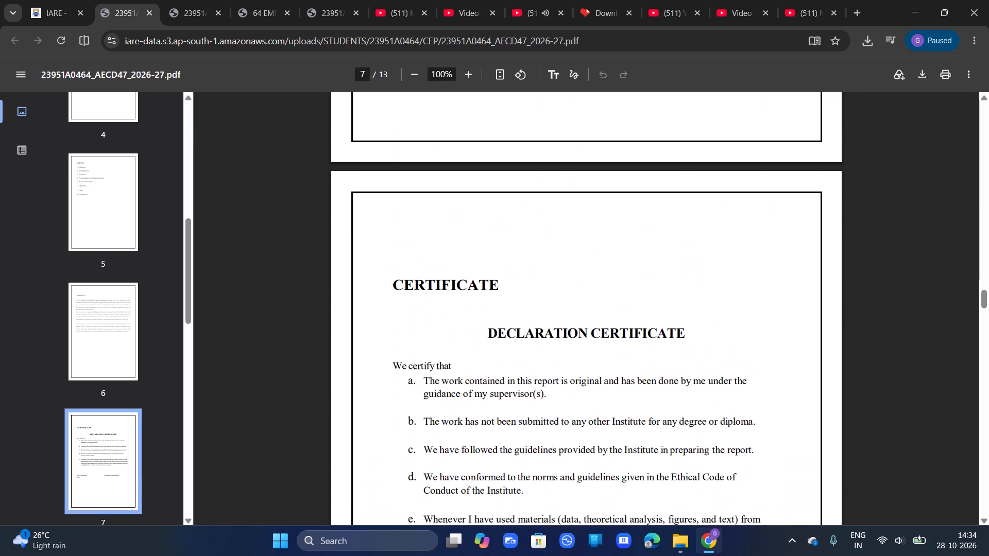
{"action": "right_click", "coordinate": [490, 307]}
{"action": "right_click", "coordinate": [487, 306]}
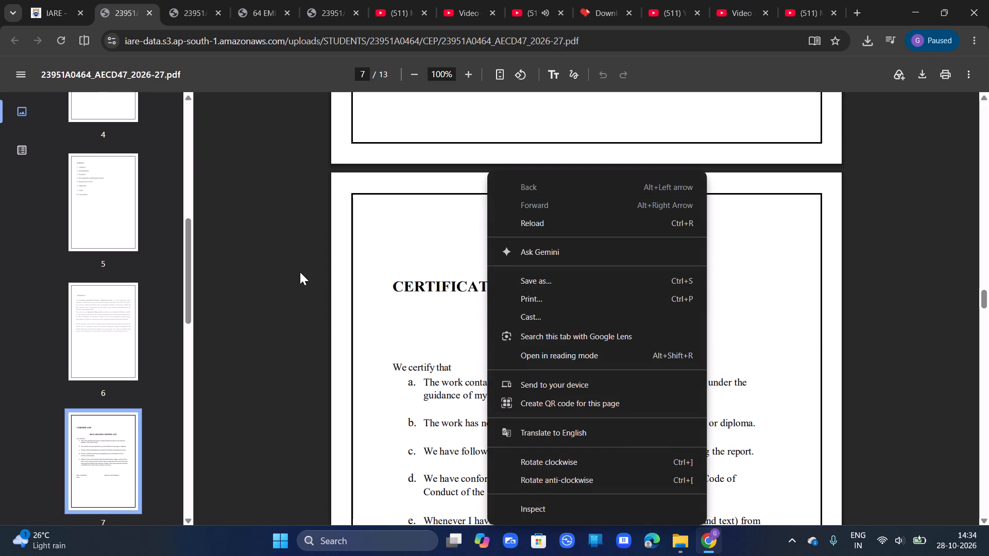
{"action": "left_click", "coordinate": [300, 272]}
{"action": "scroll", "coordinate": [300, 272], "scroll_direction": "up", "scroll_amount": 11}
{"action": "scroll", "coordinate": [299, 272], "scroll_direction": "down", "scroll_amount": 1}
{"action": "scroll", "coordinate": [298, 271], "scroll_direction": "up", "scroll_amount": 14}
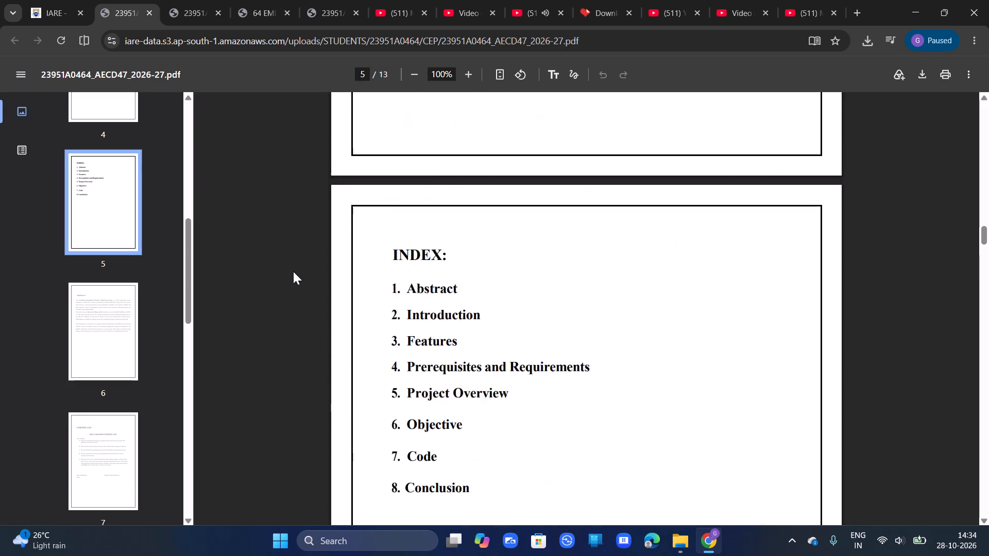
{"action": "scroll", "coordinate": [293, 271], "scroll_direction": "up", "scroll_amount": 10}
{"action": "scroll", "coordinate": [292, 271], "scroll_direction": "down", "scroll_amount": 1}
{"action": "scroll", "coordinate": [292, 271], "scroll_direction": "up", "scroll_amount": 20}
{"action": "scroll", "coordinate": [292, 271], "scroll_direction": "up", "scroll_amount": 9}
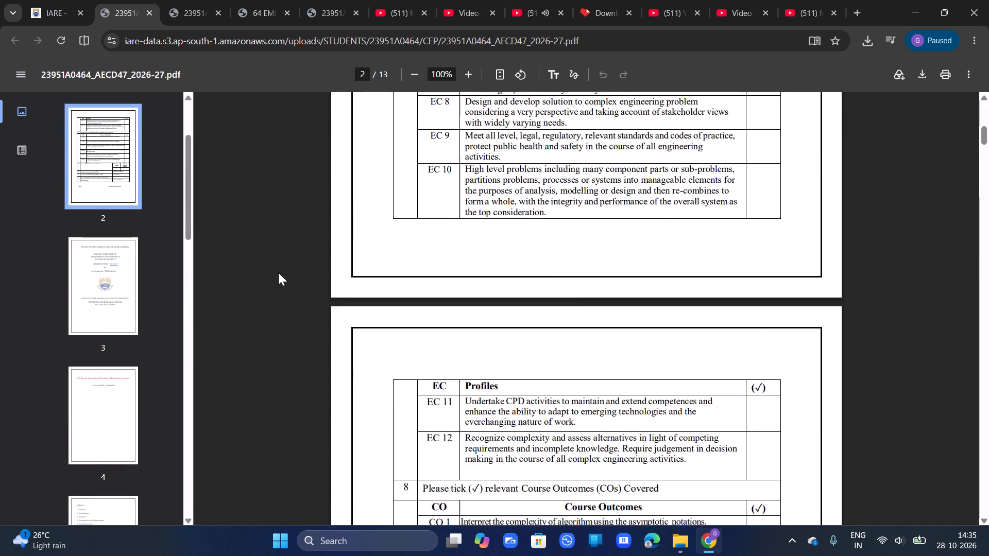
{"action": "scroll", "coordinate": [278, 272], "scroll_direction": "up", "scroll_amount": 18}
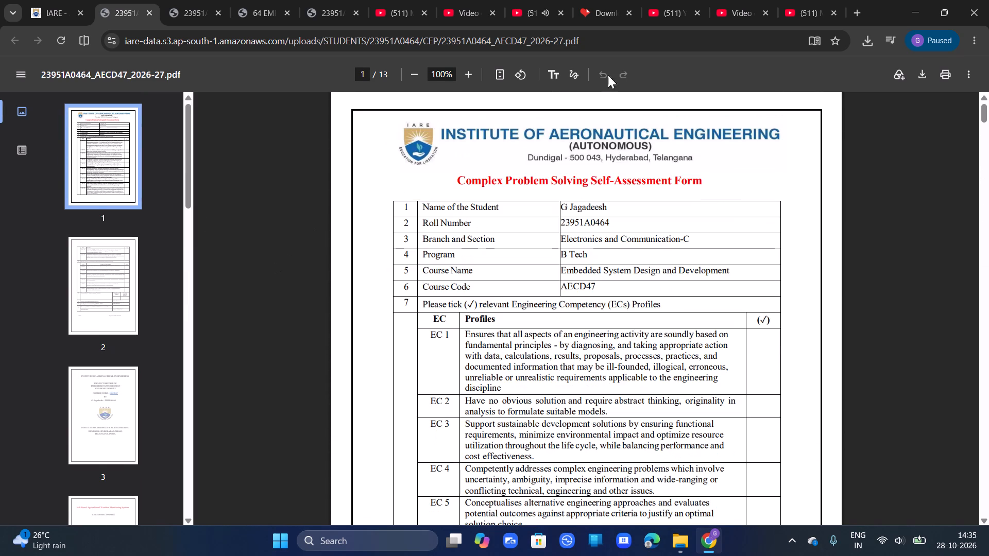
Return to the AAT-II portal page, get the AECD46 question and open its submitted video link to check the video.
{"action": "left_click", "coordinate": [41, 13]}
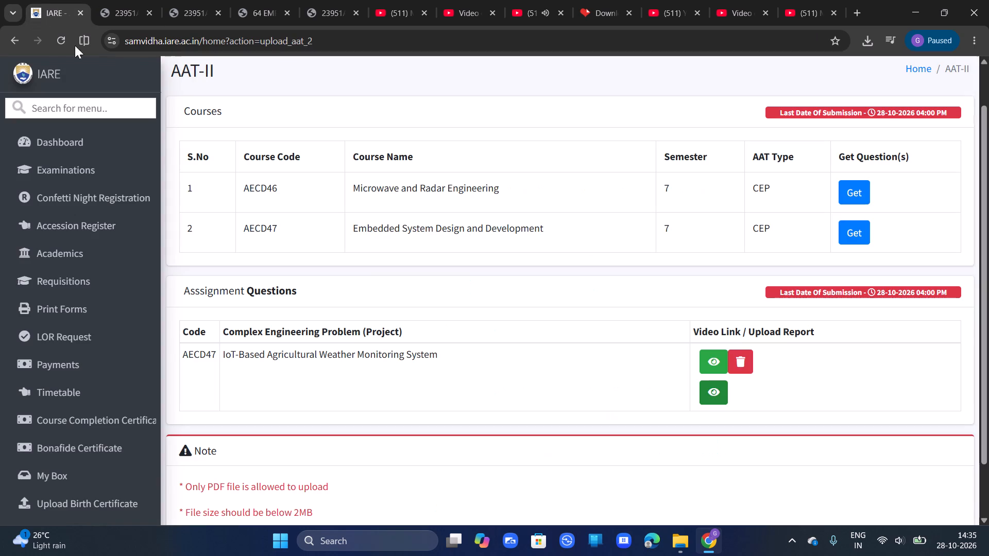
{"action": "scroll", "coordinate": [482, 355], "scroll_direction": "up", "scroll_amount": 2}
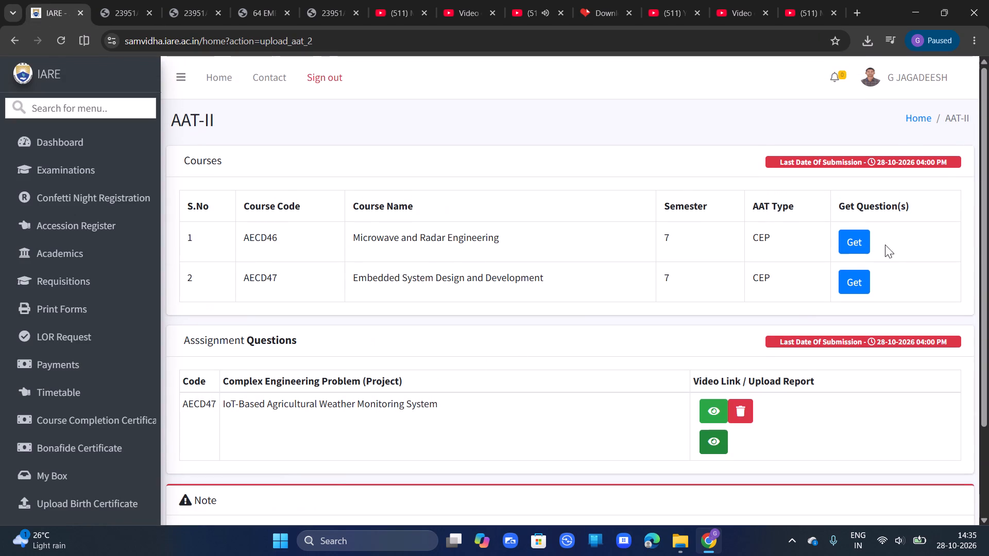
{"action": "left_click", "coordinate": [857, 244]}
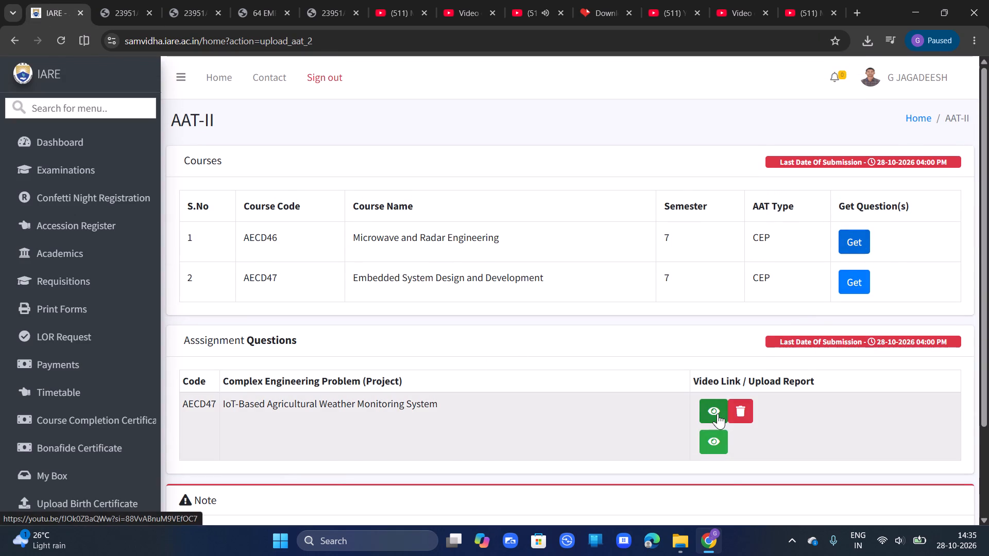
{"action": "left_click", "coordinate": [493, 375]}
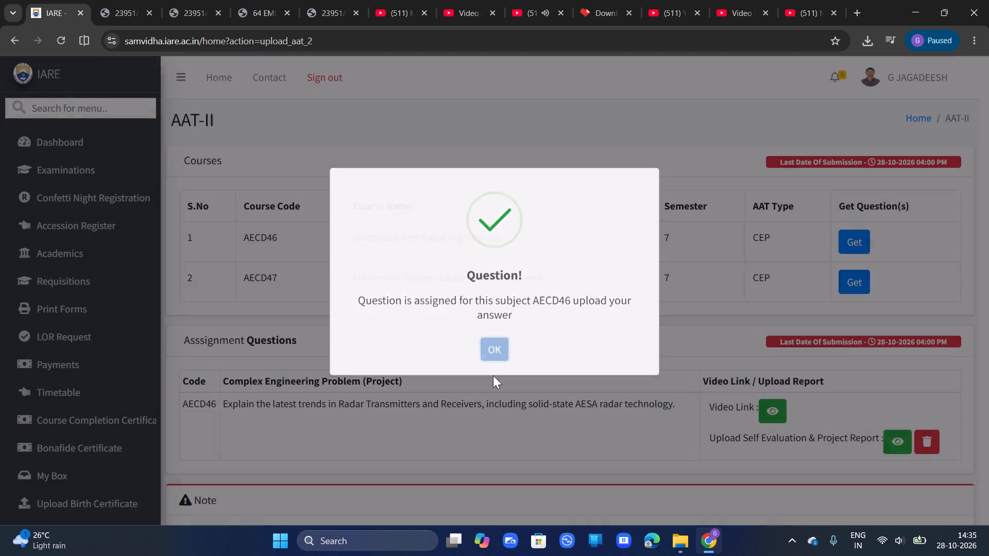
{"action": "left_click", "coordinate": [779, 419]}
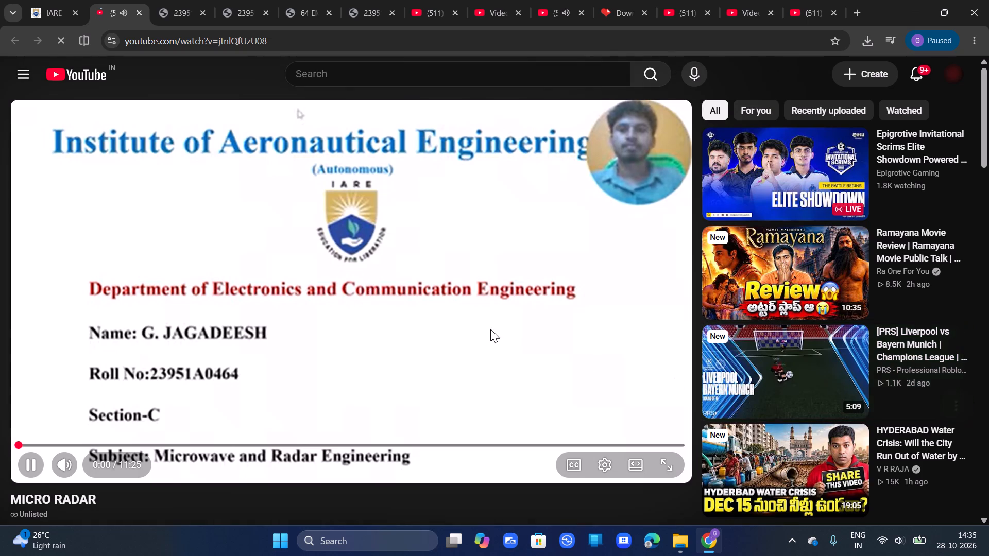
{"action": "left_click", "coordinate": [376, 338]}
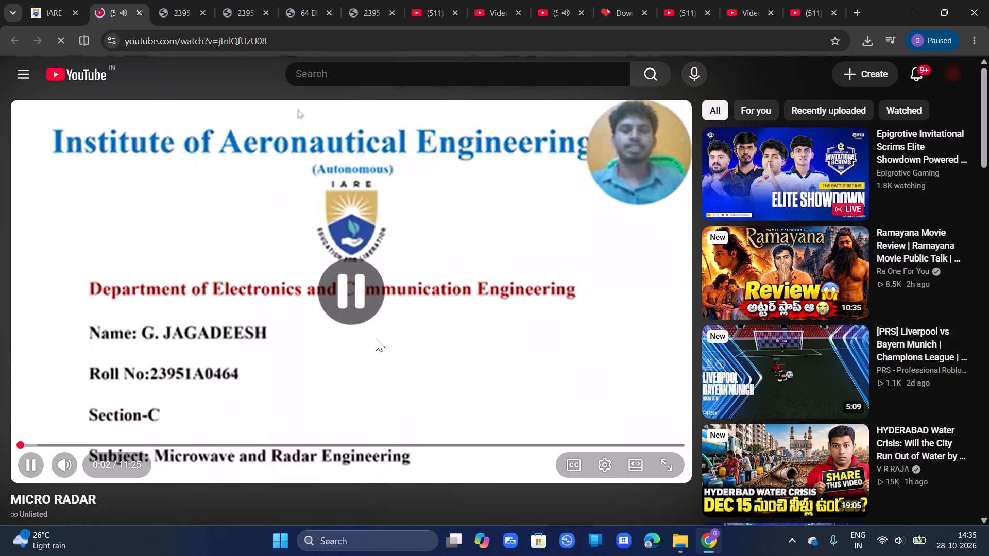
Back on the AAT-II page, get the AECD47 question and check its uploaded report and submitted video.
{"action": "left_click", "coordinate": [40, 11]}
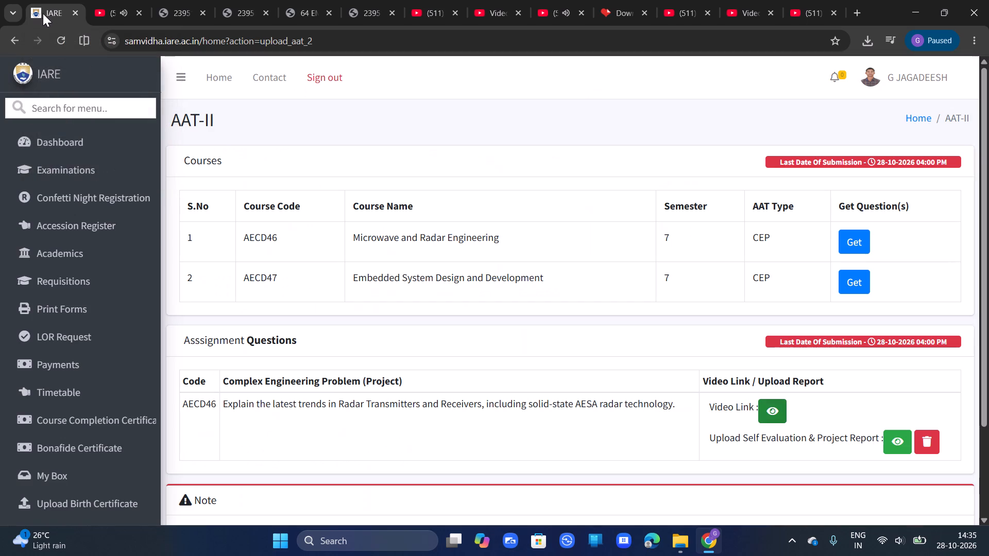
{"action": "left_click", "coordinate": [863, 288]}
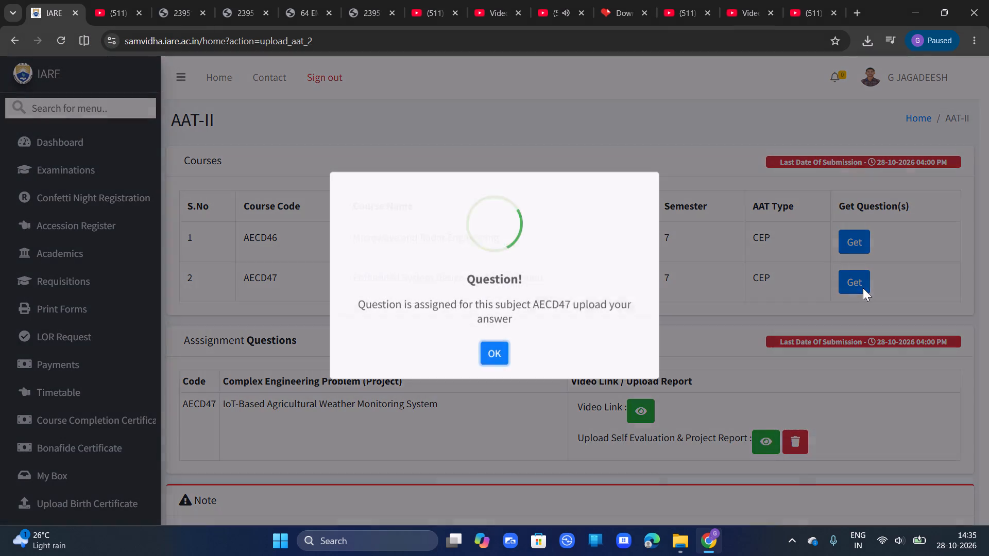
{"action": "left_click", "coordinate": [496, 372]}
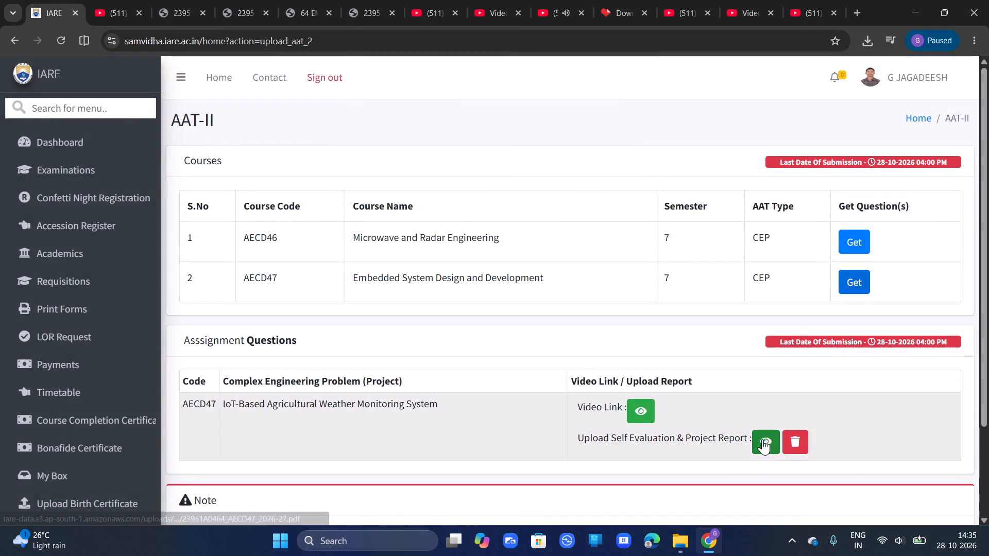
{"action": "left_click", "coordinate": [762, 439]}
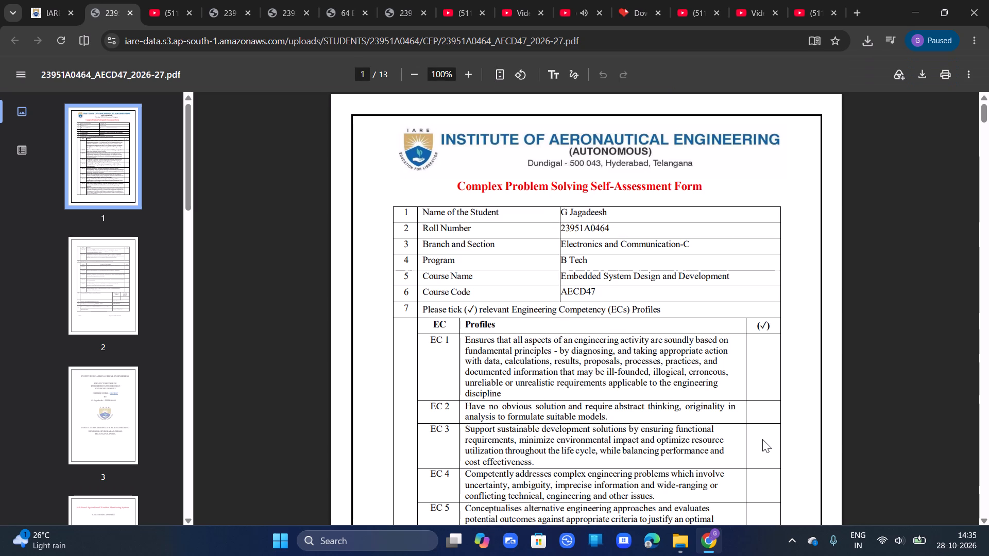
{"action": "left_click", "coordinate": [47, 11]}
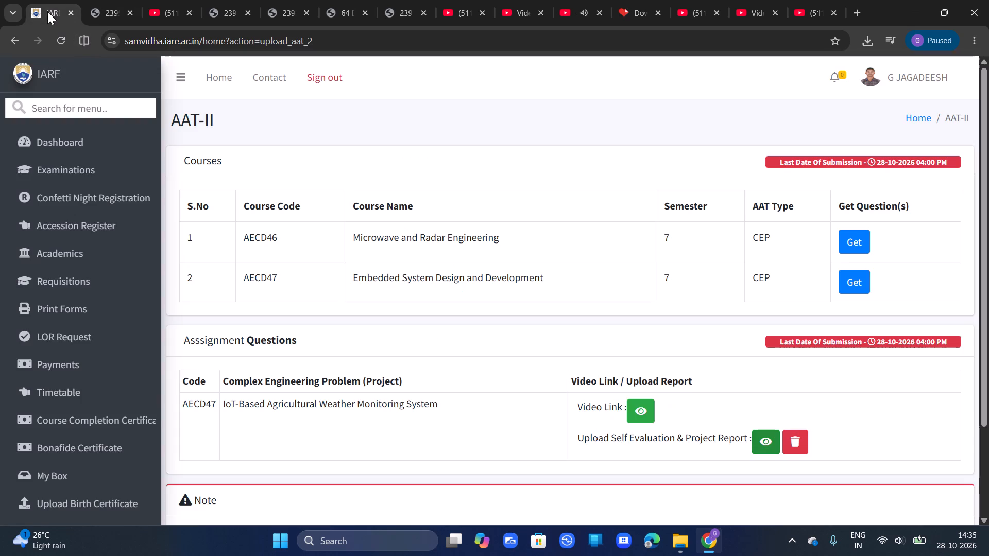
{"action": "left_click", "coordinate": [641, 413]}
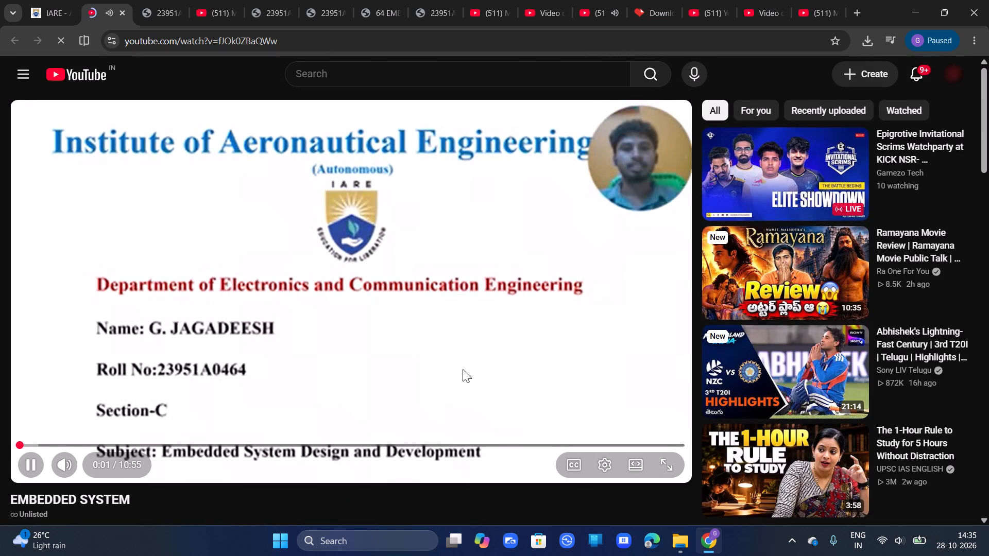
{"action": "left_click", "coordinate": [301, 325]}
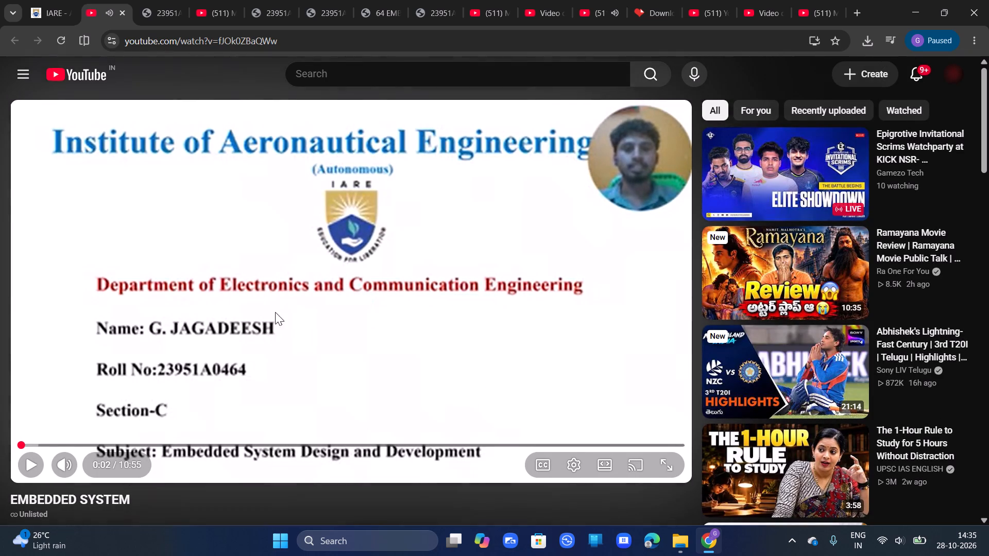
Open the portal's AAT-I page and get the ASSIGNMENT-I questions for AECD46 Microwave and Radar Engineering to check its upload status.
{"action": "left_click", "coordinate": [60, 24]}
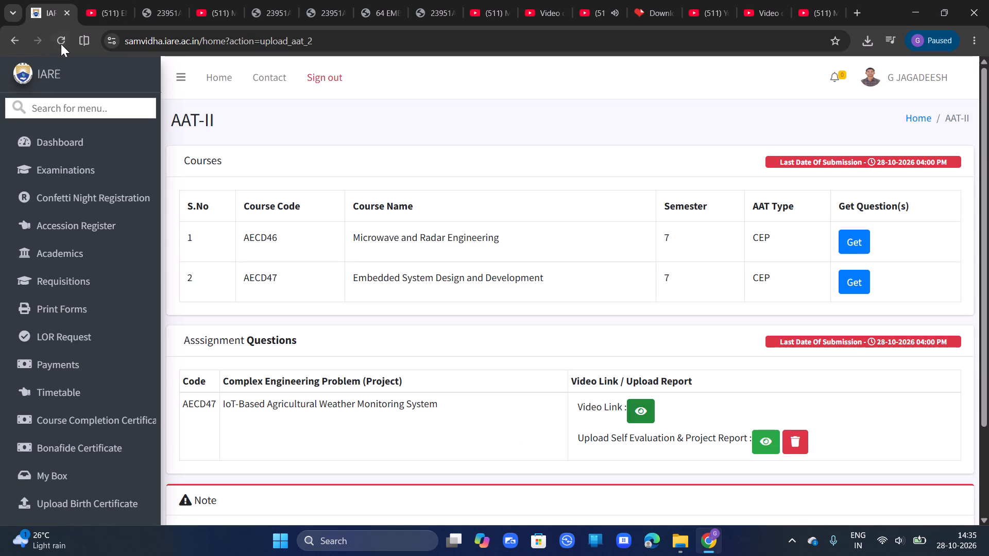
{"action": "scroll", "coordinate": [79, 451], "scroll_direction": "down", "scroll_amount": 9}
{"action": "left_click", "coordinate": [93, 447]}
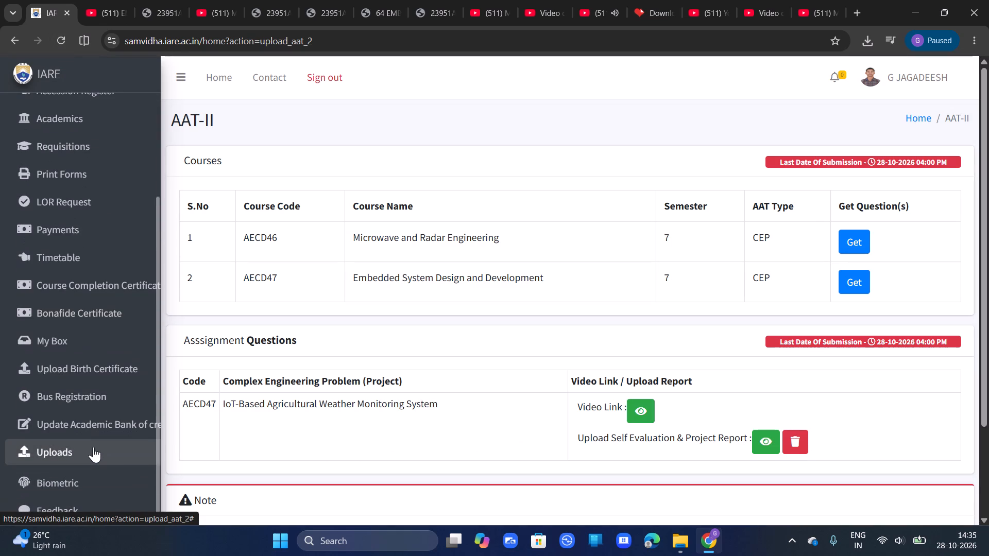
{"action": "scroll", "coordinate": [95, 447], "scroll_direction": "down", "scroll_amount": 9}
{"action": "left_click", "coordinate": [101, 426]}
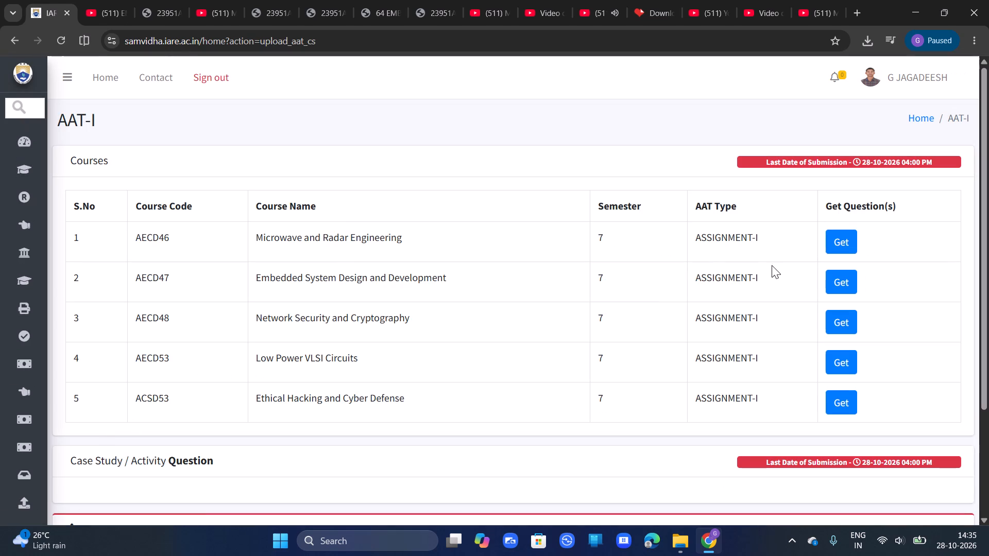
{"action": "left_click", "coordinate": [843, 251]}
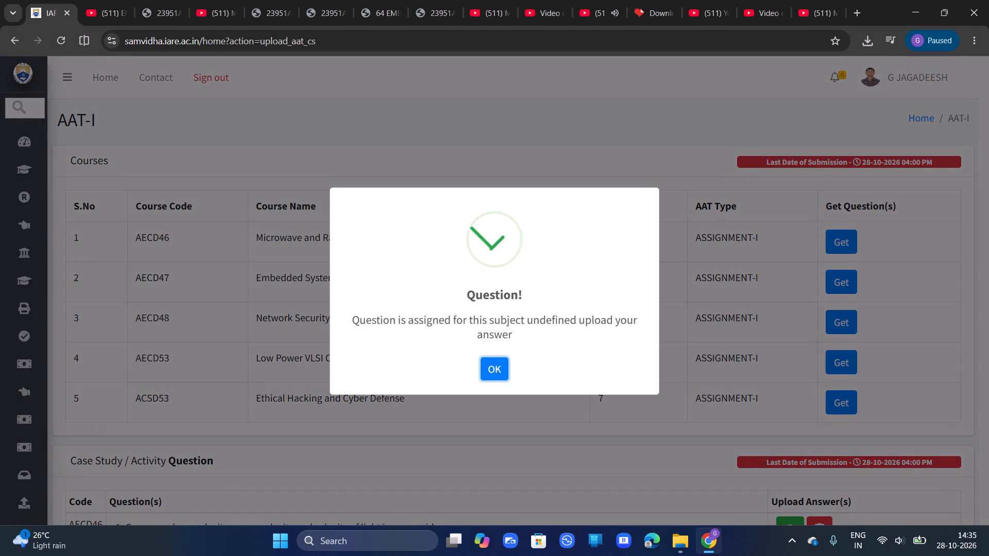
{"action": "left_click", "coordinate": [503, 371]}
{"action": "scroll", "coordinate": [522, 362], "scroll_direction": "down", "scroll_amount": 3}
{"action": "scroll", "coordinate": [663, 383], "scroll_direction": "down", "scroll_amount": 3}
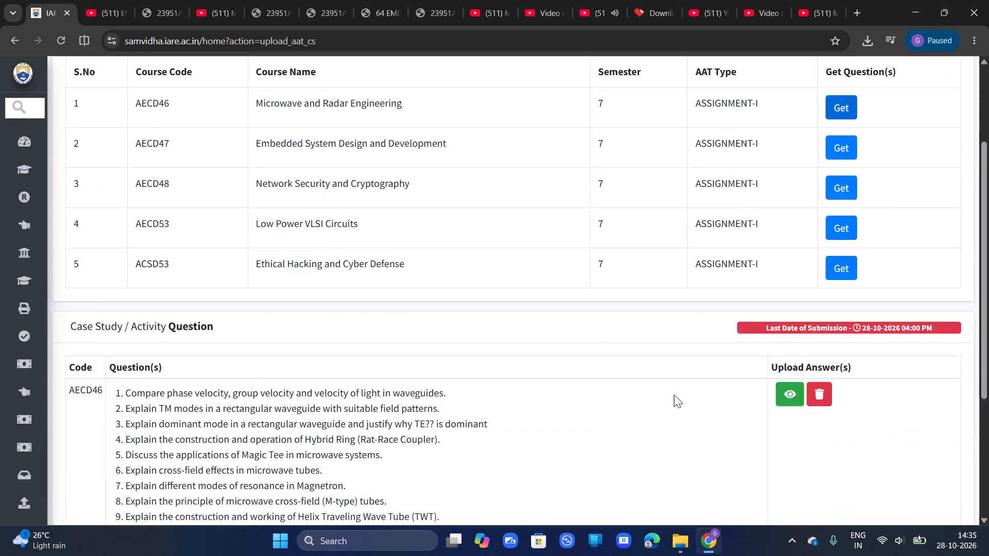
Get the ASSIGNMENT-I questions for AECD47, AECD48, AECD53 and ACSD53 one after another to check each course's answer upload.
{"action": "scroll", "coordinate": [675, 395], "scroll_direction": "up", "scroll_amount": 1}
{"action": "left_click", "coordinate": [851, 156]}
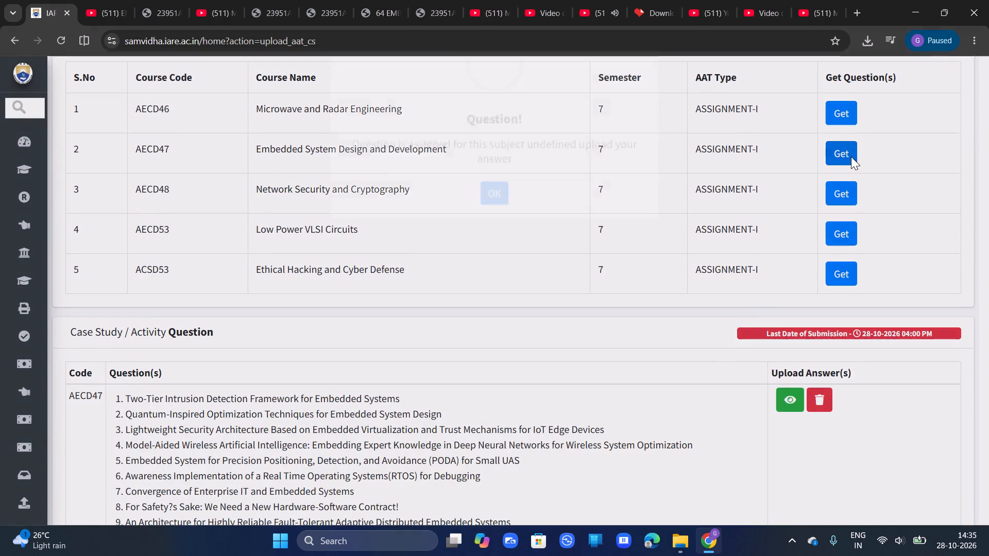
{"action": "left_click", "coordinate": [505, 369]}
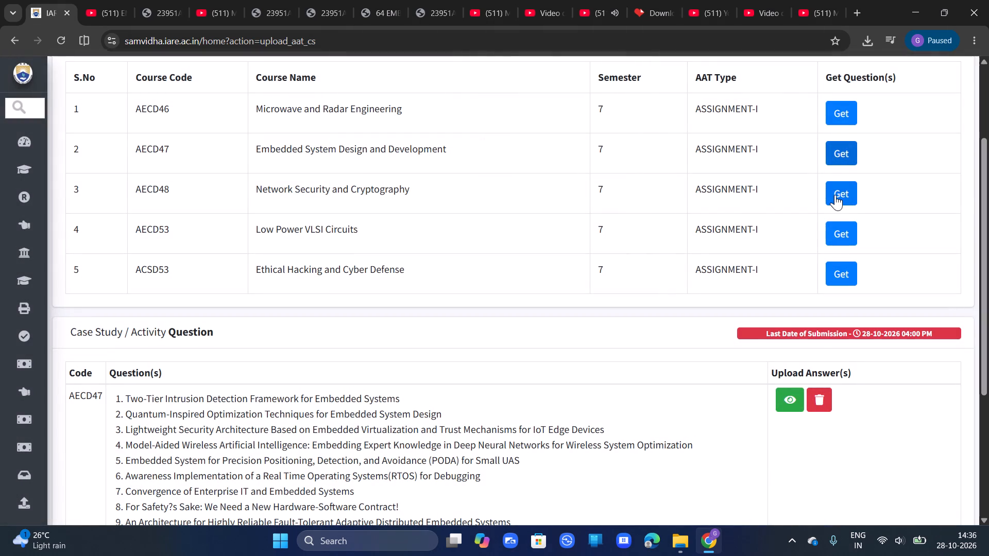
{"action": "left_click", "coordinate": [835, 195]}
{"action": "left_click", "coordinate": [487, 363]}
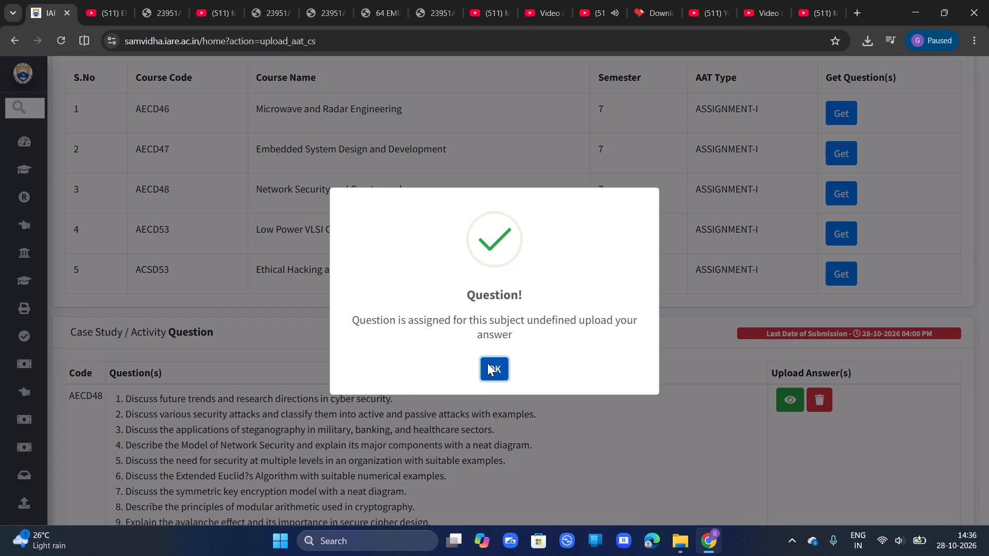
{"action": "left_click", "coordinate": [842, 227]}
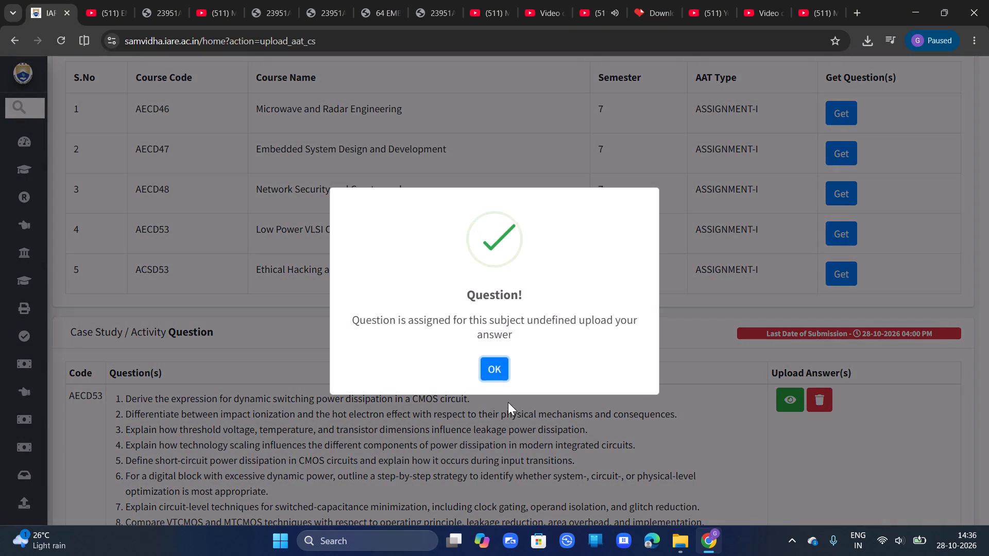
{"action": "left_click", "coordinate": [496, 375]}
{"action": "left_click", "coordinate": [838, 280]}
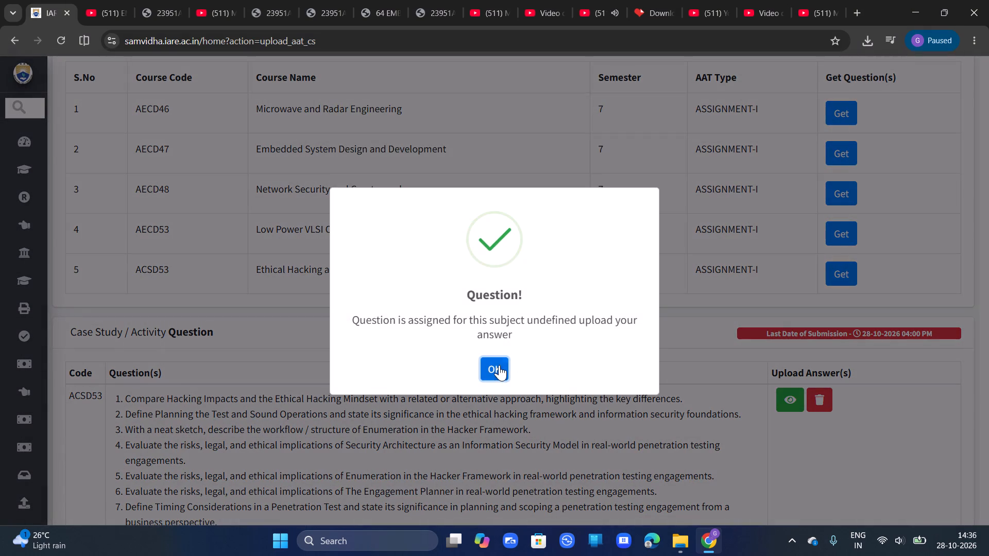
{"action": "left_click", "coordinate": [499, 365]}
{"action": "scroll", "coordinate": [456, 353], "scroll_direction": "down", "scroll_amount": 2}
{"action": "scroll", "coordinate": [456, 353], "scroll_direction": "up", "scroll_amount": 6}
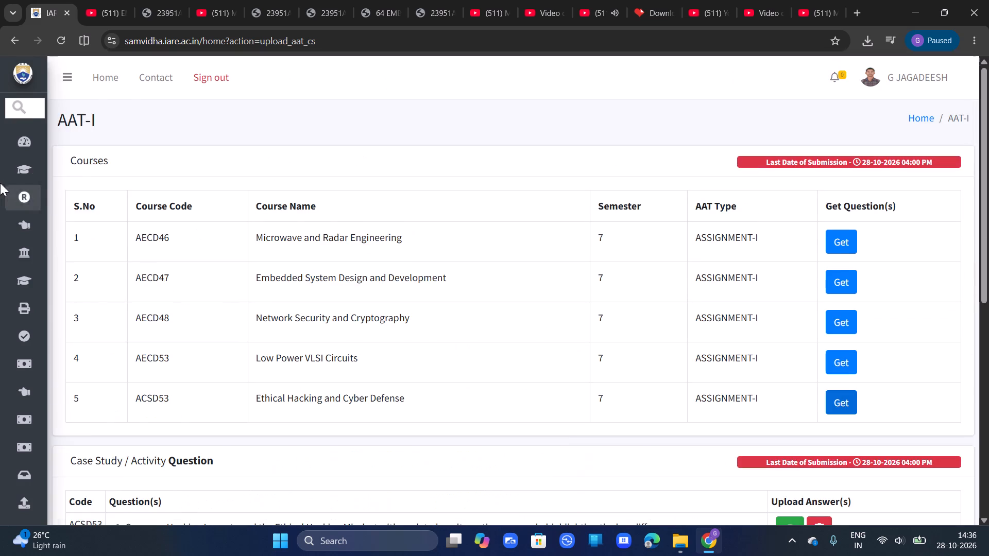
Open the portal's AAT-II upload page again.
{"action": "scroll", "coordinate": [125, 461], "scroll_direction": "down", "scroll_amount": 9}
{"action": "left_click", "coordinate": [127, 459]}
{"action": "scroll", "coordinate": [128, 455], "scroll_direction": "down", "scroll_amount": 2}
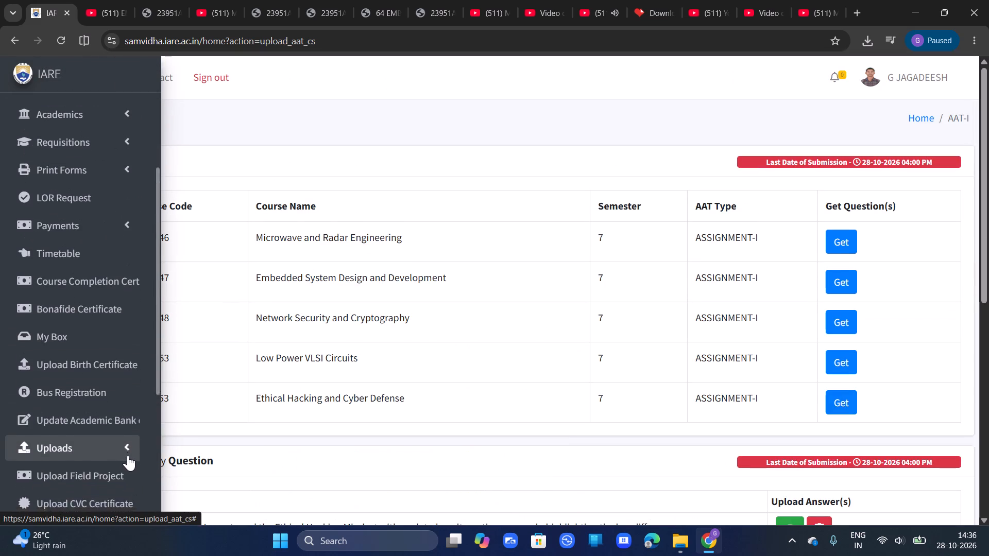
{"action": "scroll", "coordinate": [128, 455], "scroll_direction": "down", "scroll_amount": 2}
{"action": "left_click", "coordinate": [120, 401]}
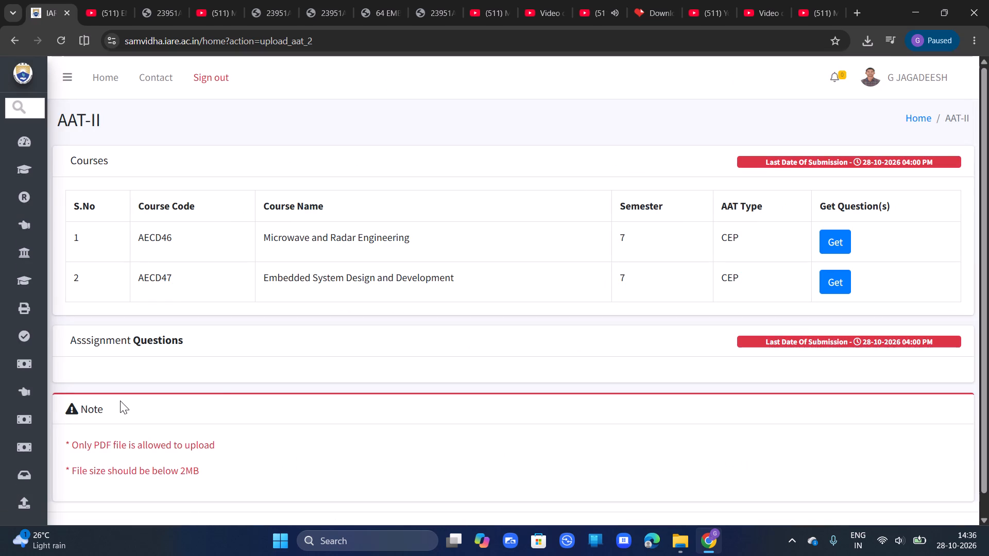
Open the portal's AAT (Concept Video) page to check the video uploads for ACSD53, AECD48 and AECD53.
{"action": "scroll", "coordinate": [81, 405], "scroll_direction": "down", "scroll_amount": 2}
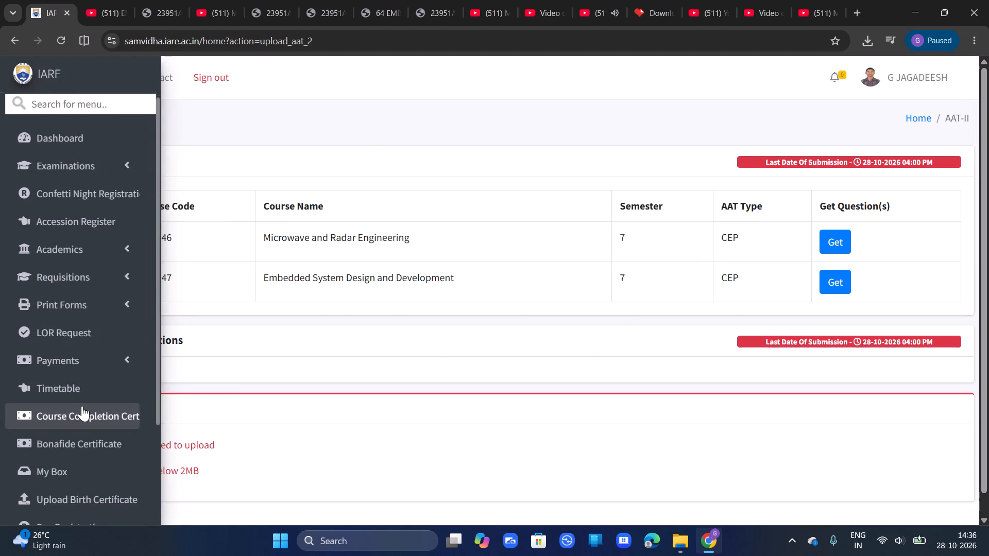
{"action": "scroll", "coordinate": [82, 406], "scroll_direction": "down", "scroll_amount": 9}
{"action": "left_click", "coordinate": [142, 466]}
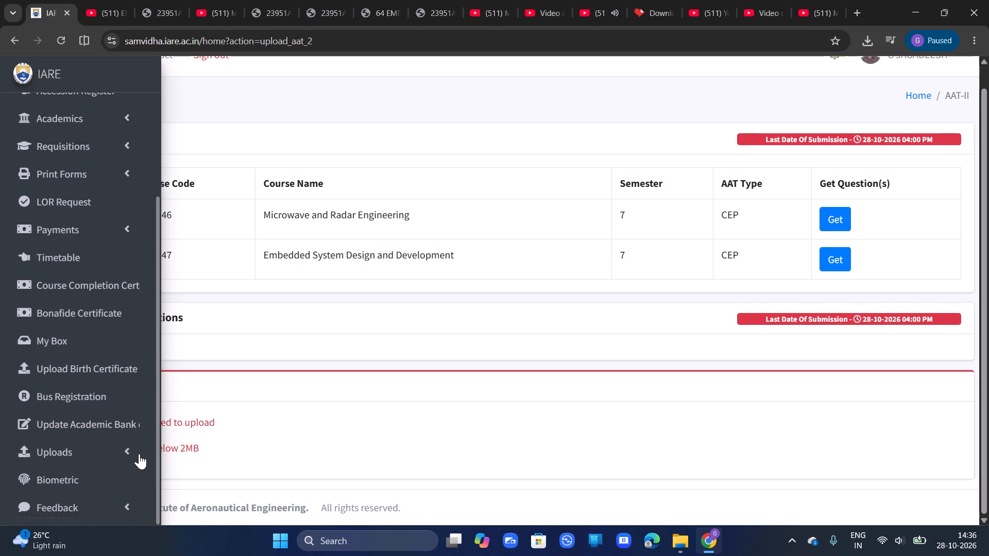
{"action": "left_click", "coordinate": [139, 447]}
{"action": "scroll", "coordinate": [135, 439], "scroll_direction": "down", "scroll_amount": 4}
{"action": "left_click", "coordinate": [126, 369]}
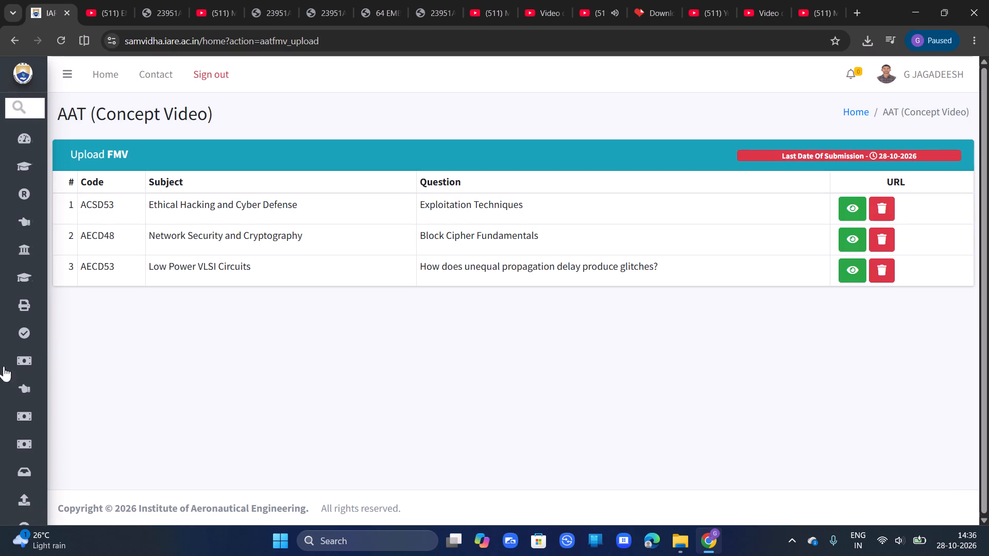
Open the portal's AAT (Tech Talk) page to check its submission status.
{"action": "scroll", "coordinate": [59, 475], "scroll_direction": "down", "scroll_amount": 8}
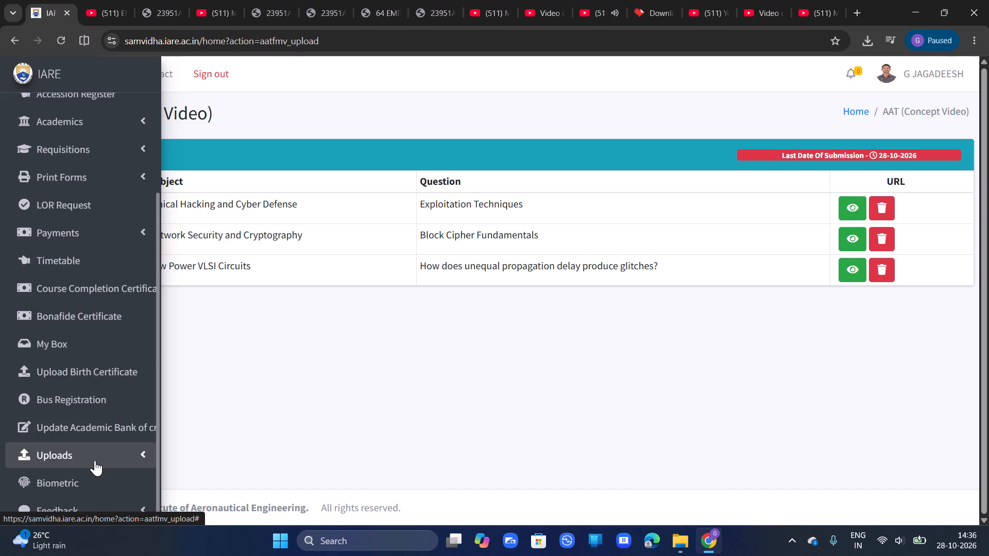
{"action": "left_click", "coordinate": [101, 453]}
{"action": "scroll", "coordinate": [101, 453], "scroll_direction": "down", "scroll_amount": 4}
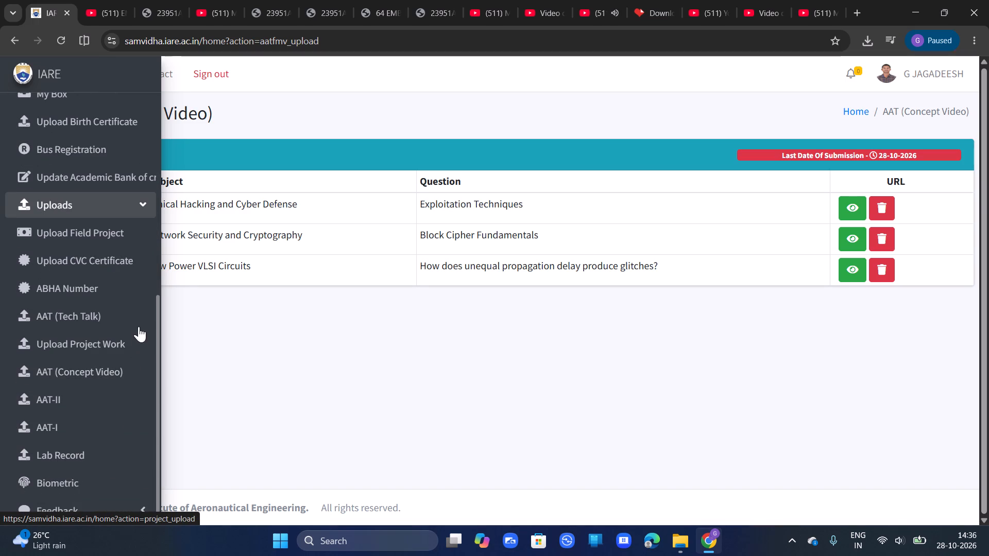
{"action": "left_click", "coordinate": [135, 317]}
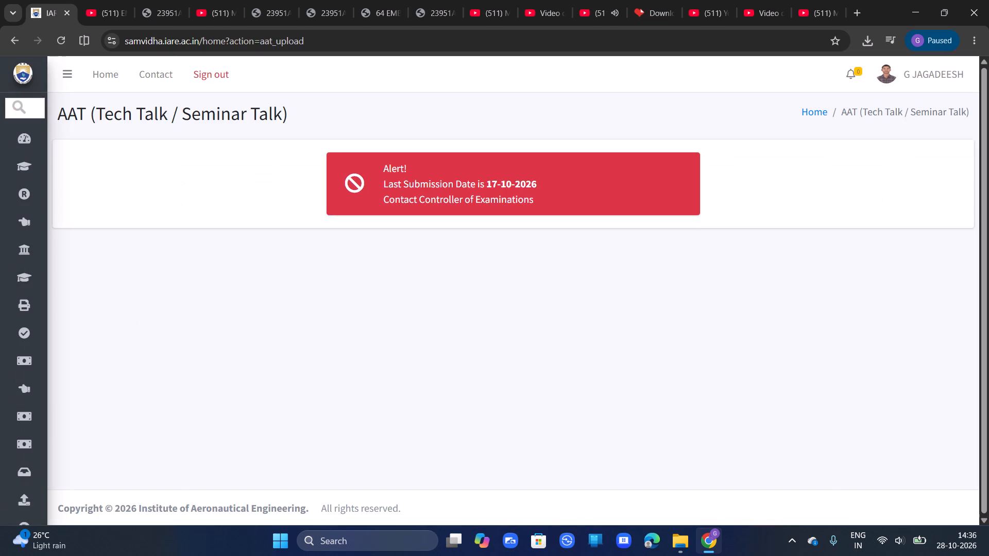
Close the open browser tabs one after another, including the portal, PDF reports, YouTube videos and iLovePDF download page.
{"action": "left_click", "coordinate": [66, 12]}
{"action": "triple_click", "coordinate": [66, 12]}
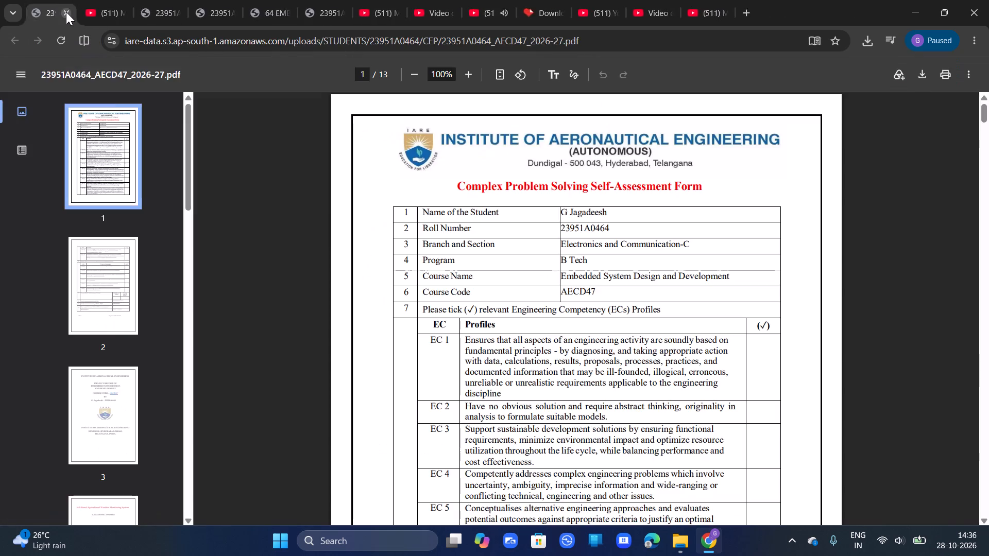
{"action": "left_click", "coordinate": [66, 12]}
{"action": "triple_click", "coordinate": [66, 12]}
{"action": "triple_click", "coordinate": [66, 12]}
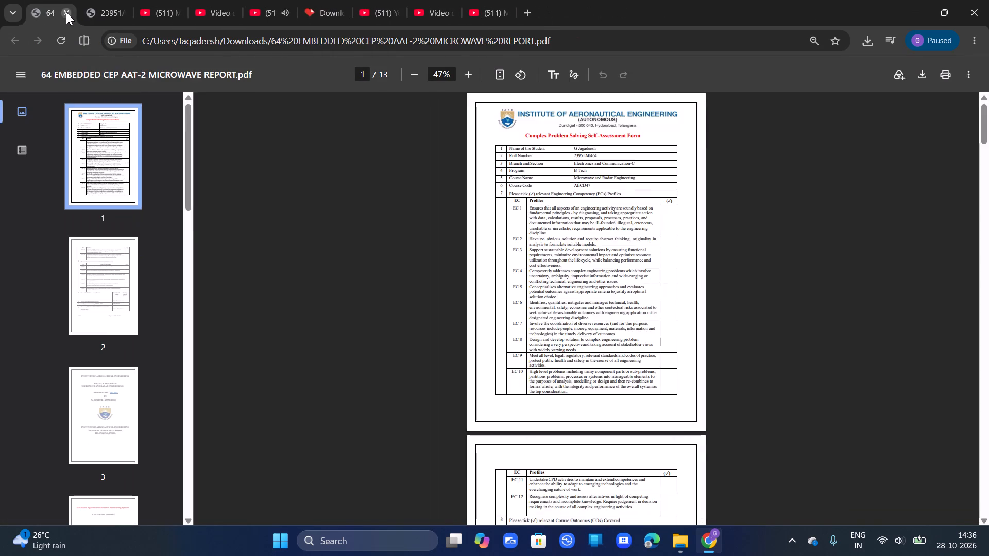
{"action": "triple_click", "coordinate": [66, 12]}
{"action": "triple_click", "coordinate": [66, 12]}
{"action": "triple_click", "coordinate": [66, 12]}
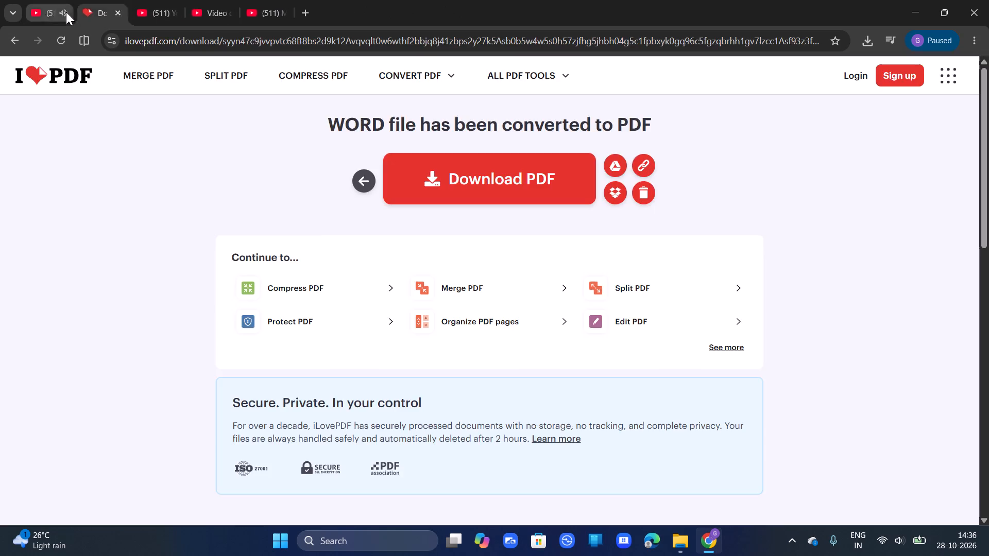
{"action": "triple_click", "coordinate": [66, 12]}
{"action": "double_click", "coordinate": [66, 12]}
{"action": "left_click", "coordinate": [66, 12]}
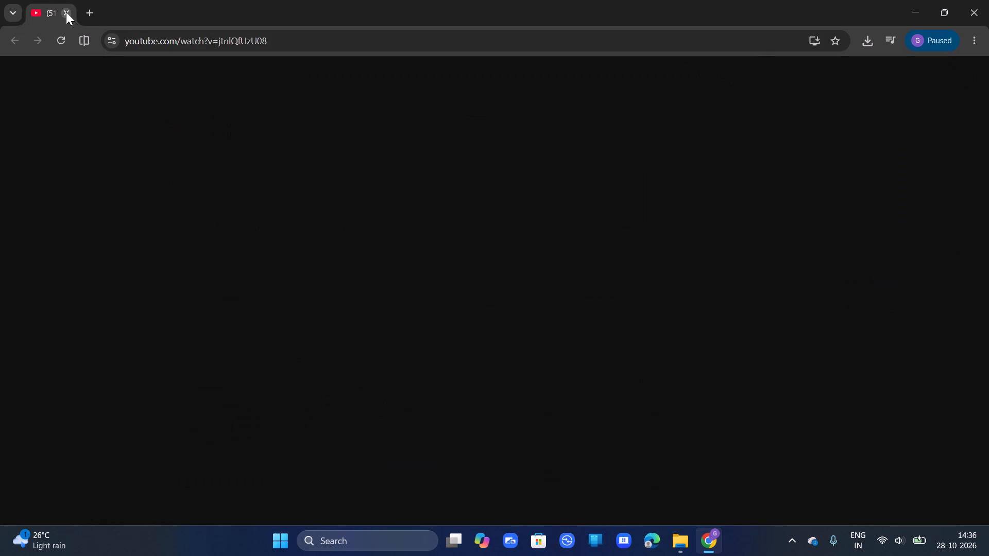